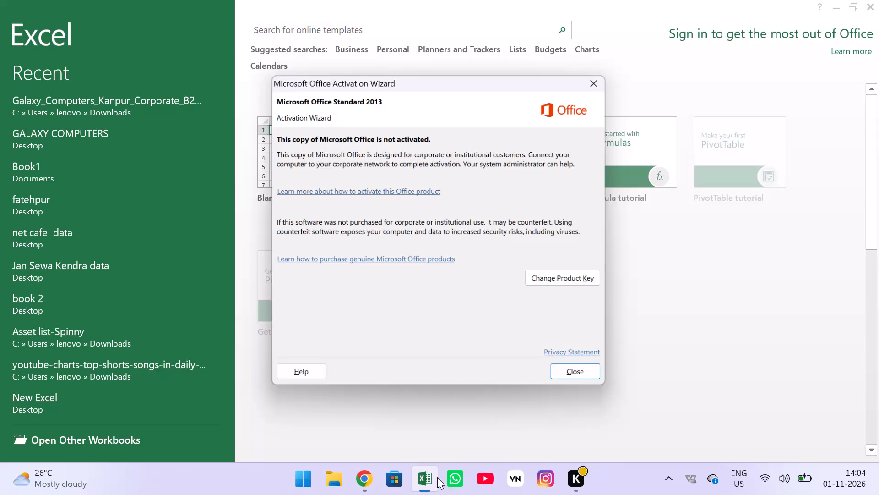
Dismiss the activation wizard and create a new blank workbook.
left_click(586, 370)
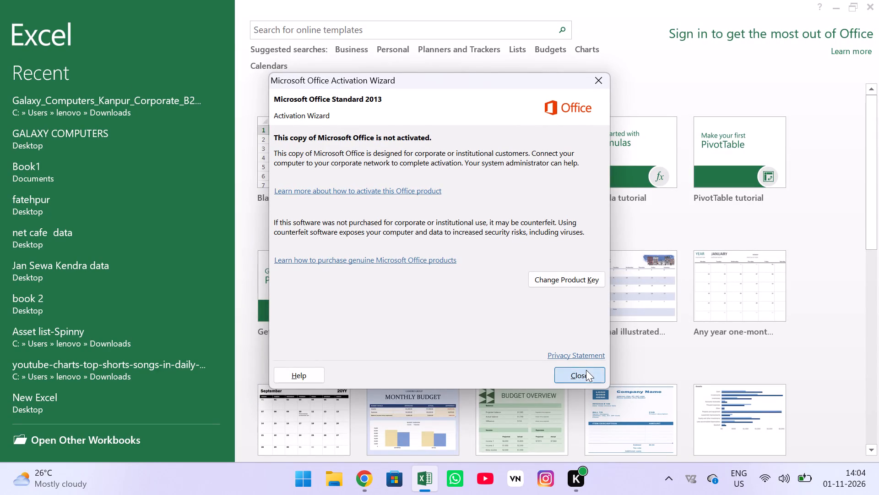
left_click(315, 164)
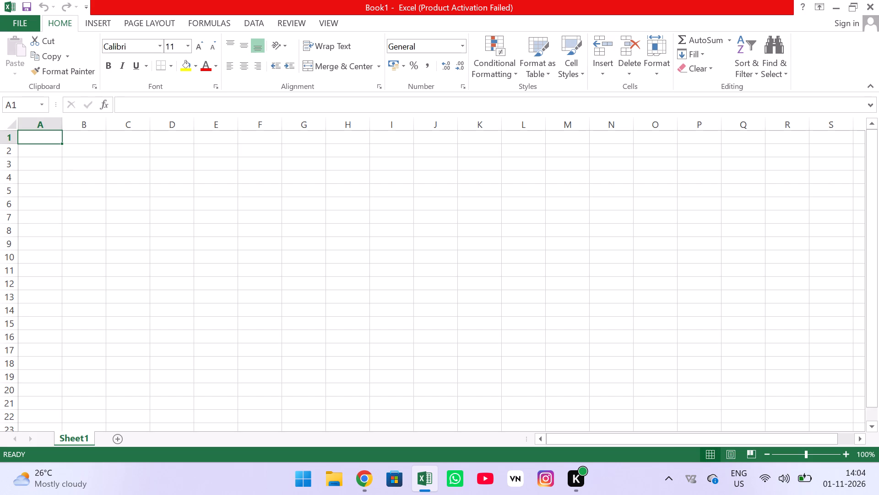
Enter the headers Sr. No., LAPTOP, DETAIL and PRICE in cells A1 to D1.
type("Sr")
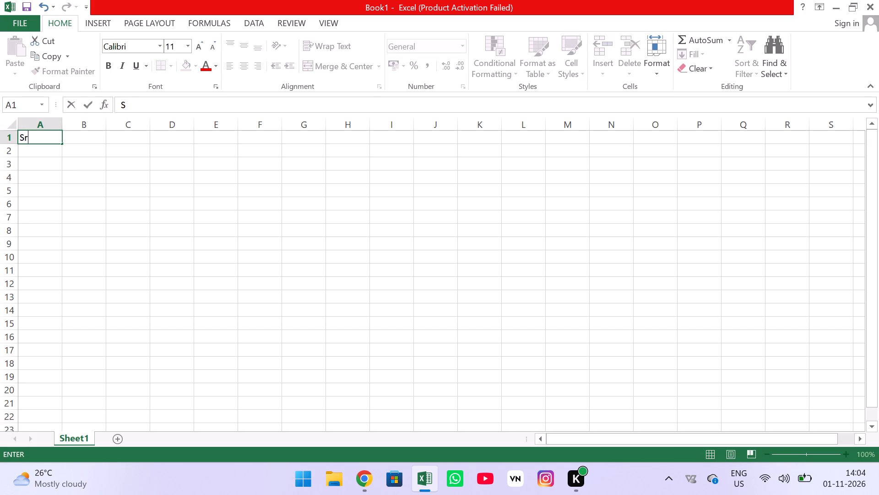
type(". n")
key("BackSpace")
type("No")
key("period")
key("Tab")
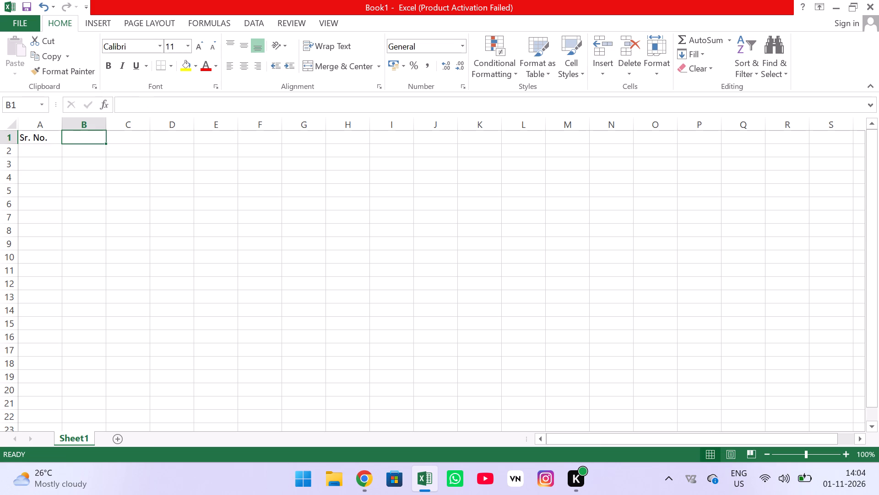
type("LAPTOP")
key("Tab")
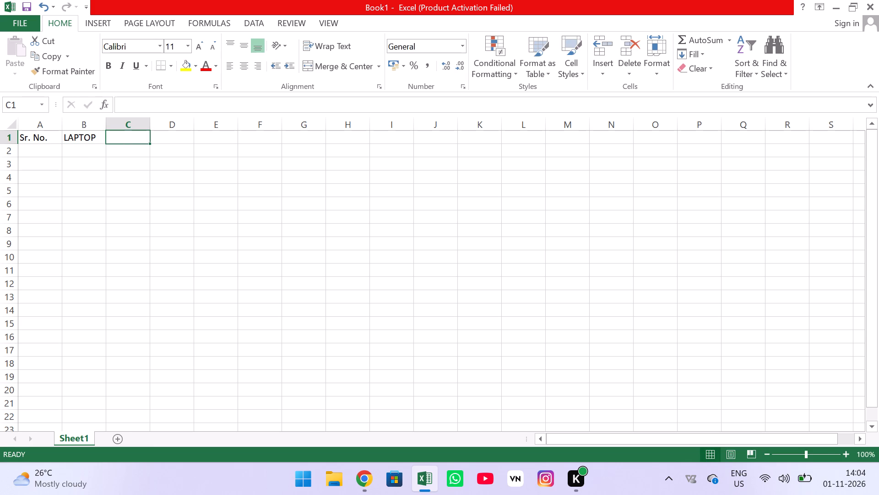
type("DETAIL")
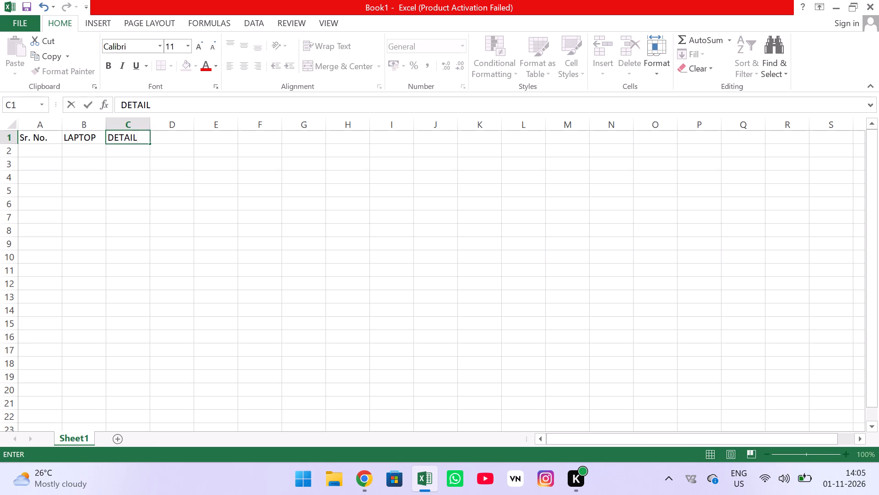
key("Tab")
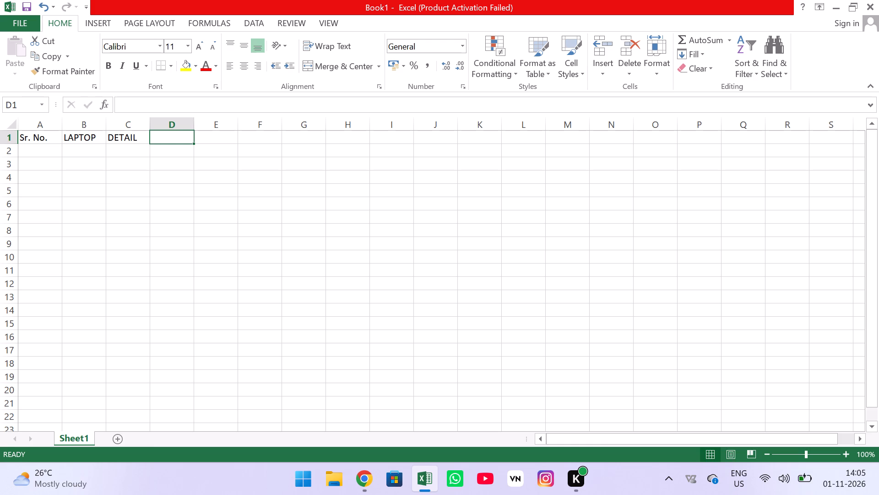
key("p")
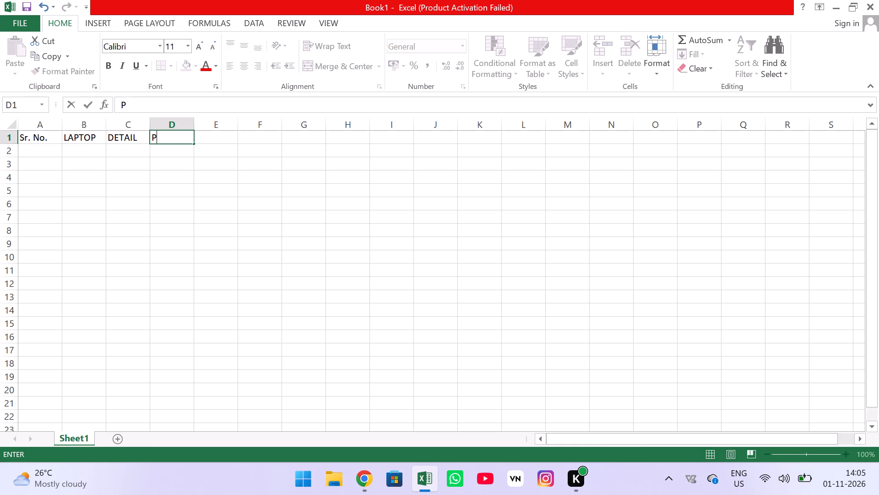
type("RICE")
left_click(9, 141)
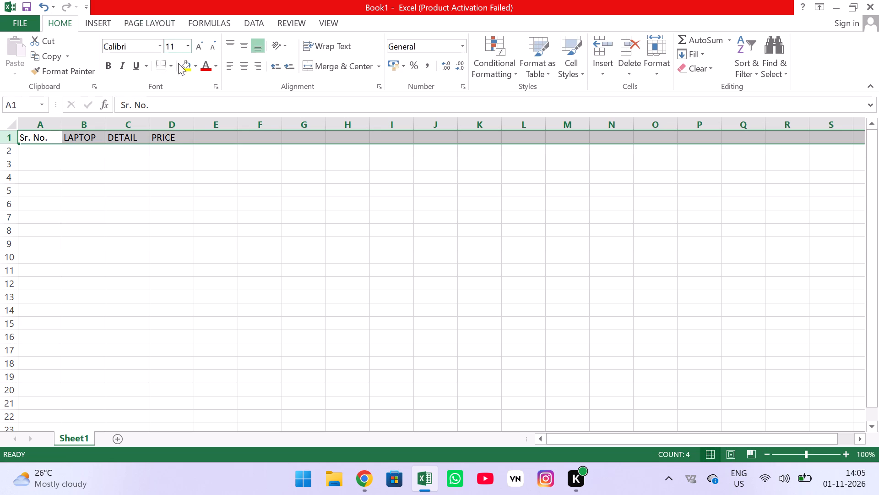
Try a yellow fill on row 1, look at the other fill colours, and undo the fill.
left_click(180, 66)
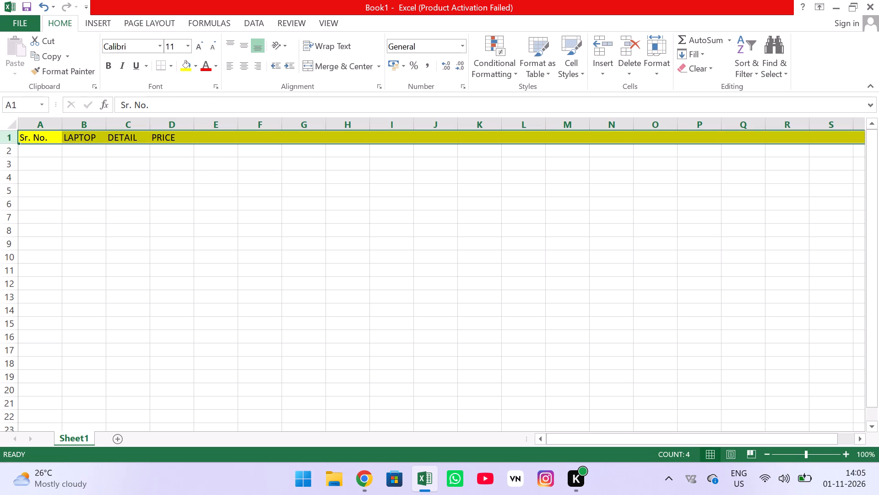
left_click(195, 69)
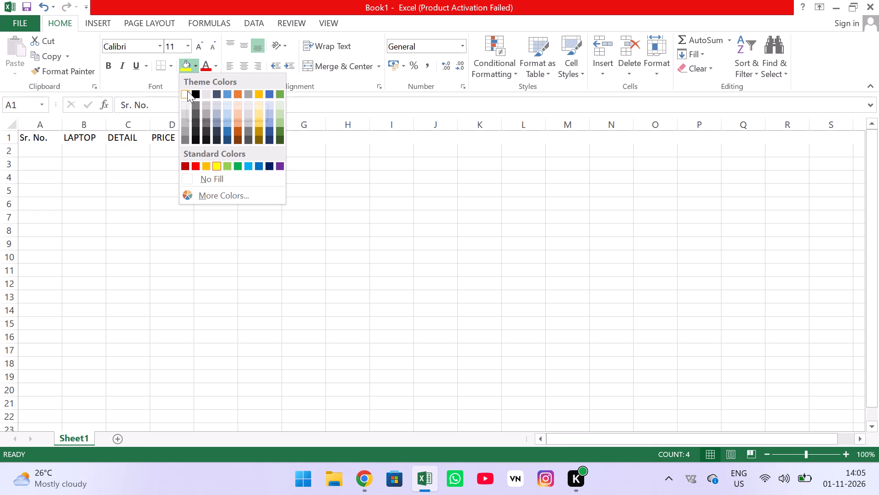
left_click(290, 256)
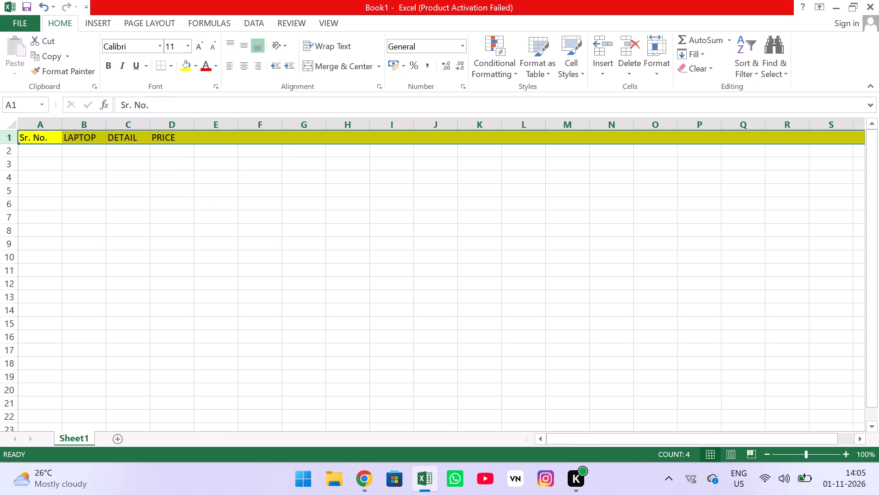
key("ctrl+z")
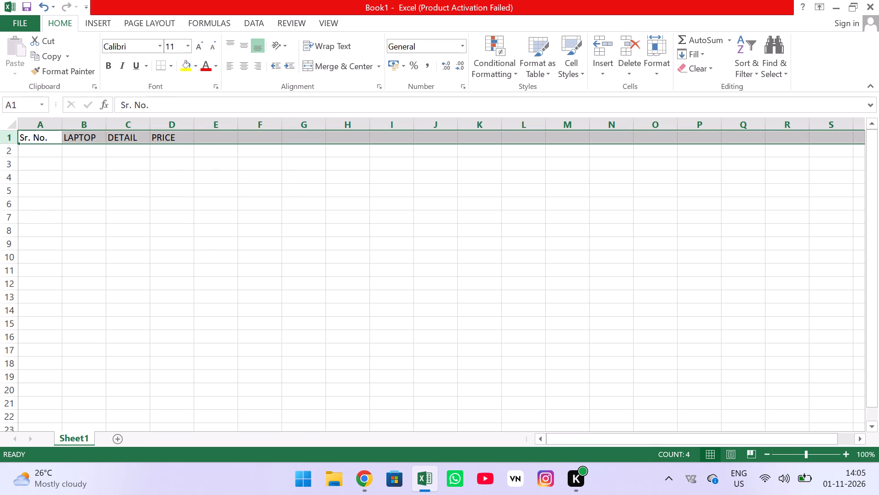
Make the whole header row 1 bold.
left_click(110, 63)
left_click(147, 185)
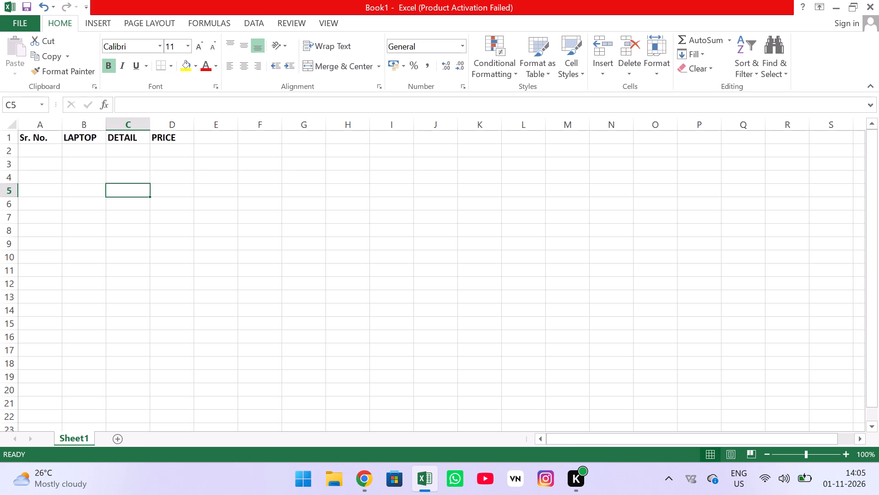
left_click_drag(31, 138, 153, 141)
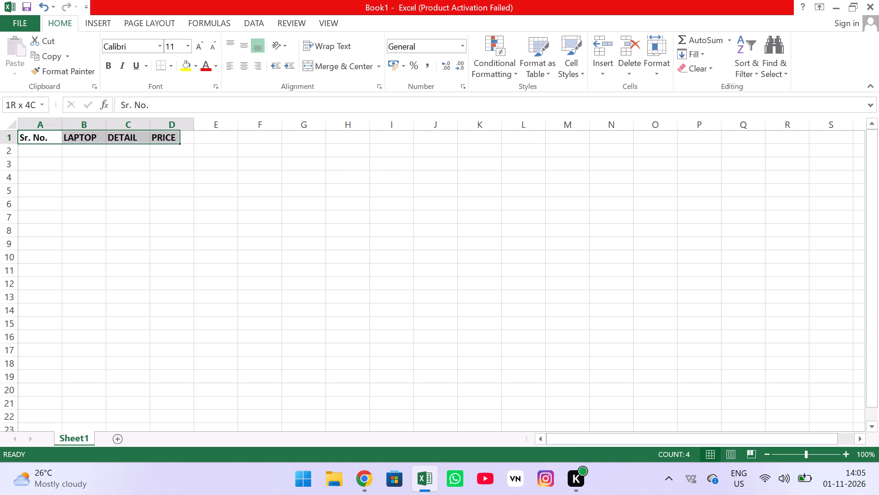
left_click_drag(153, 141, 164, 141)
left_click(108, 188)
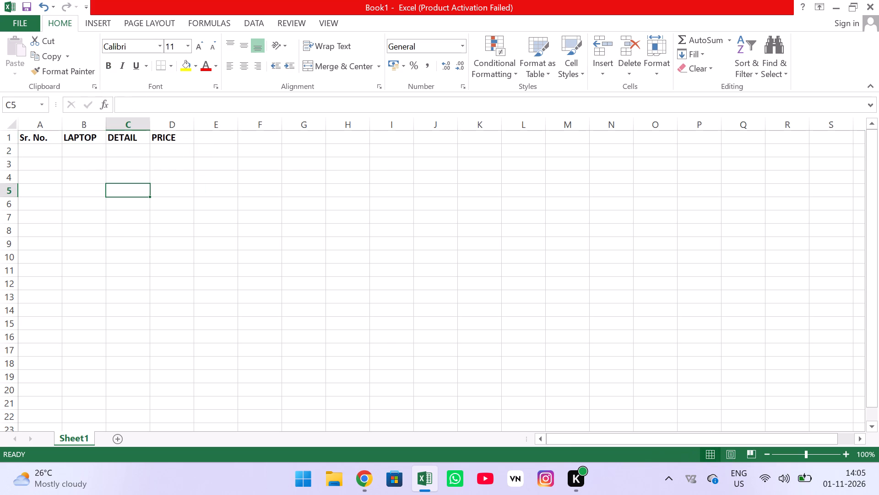
Slightly narrow the Sr. No. column and widen the LAPTOP, DETAIL and PRICE columns, making DETAIL the widest.
left_click(35, 137)
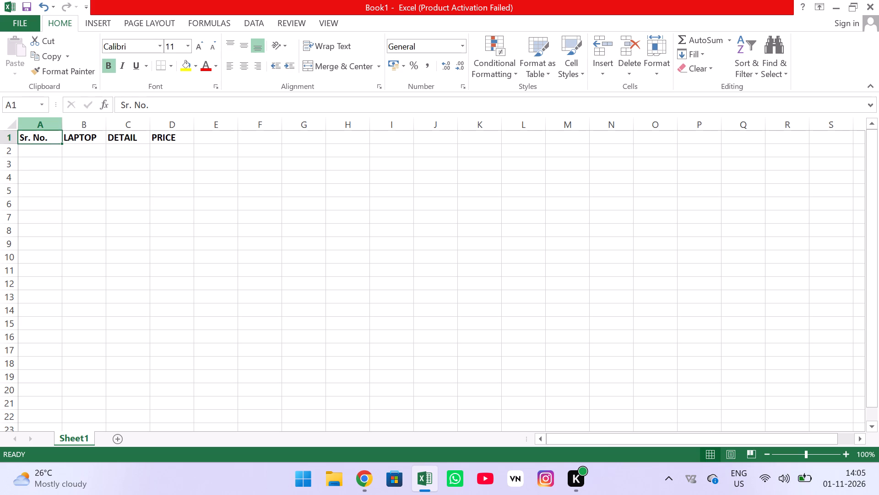
left_click_drag(62, 126, 58, 126)
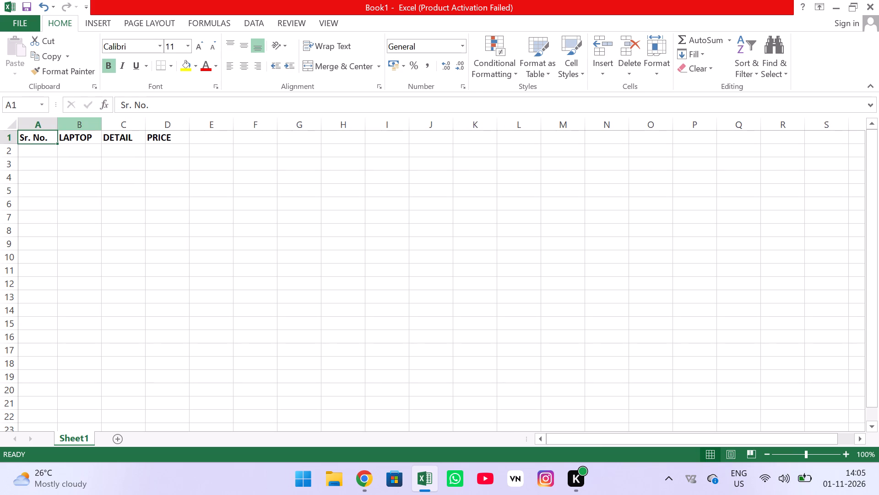
left_click_drag(101, 126, 119, 126)
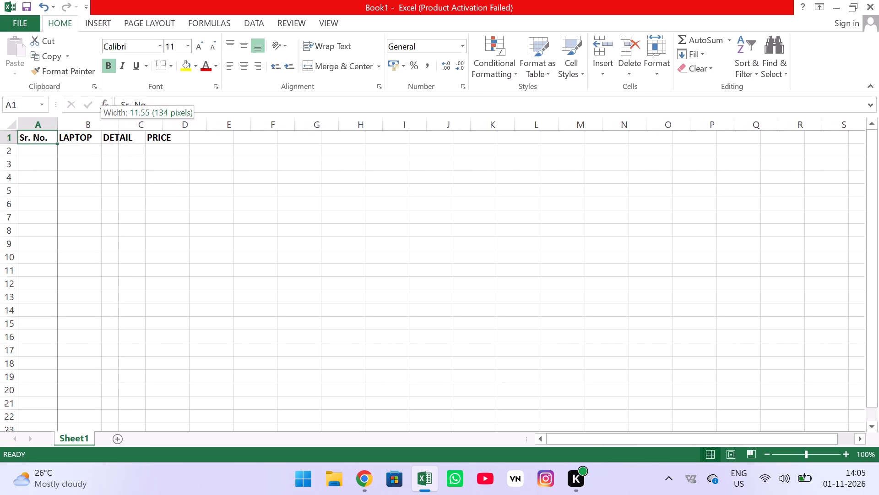
left_click_drag(119, 126, 120, 126)
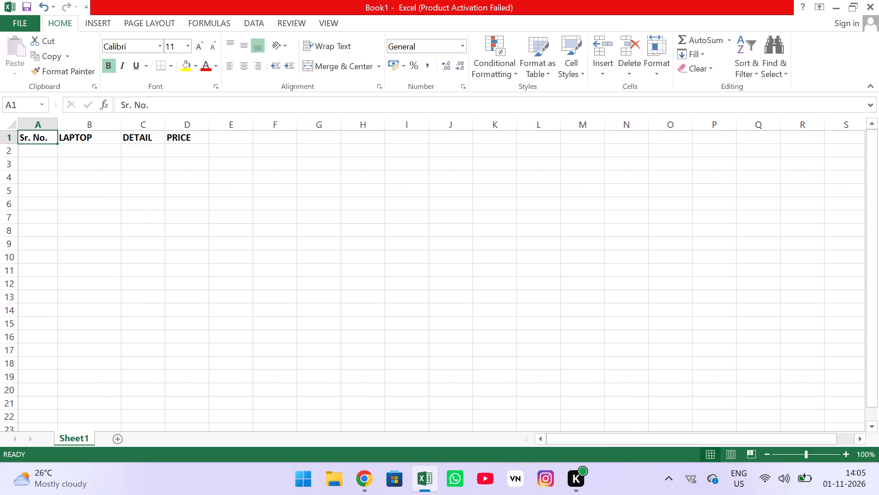
left_click_drag(120, 126, 149, 126)
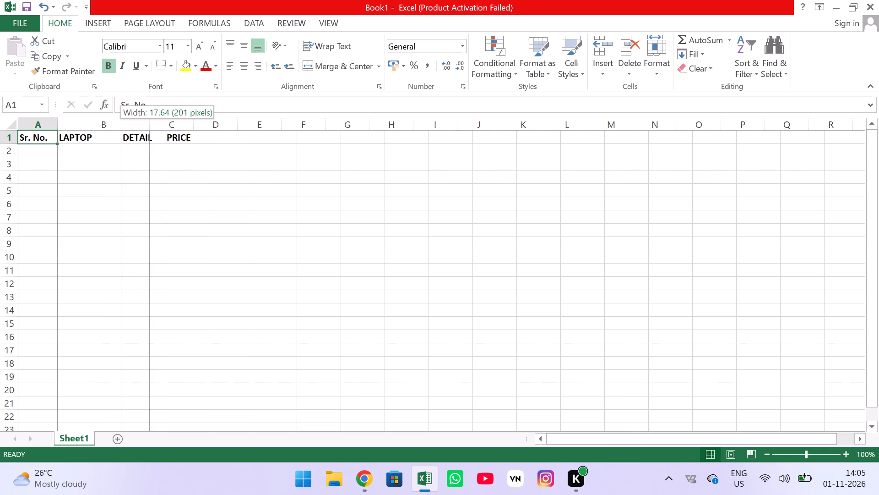
left_click_drag(149, 126, 153, 126)
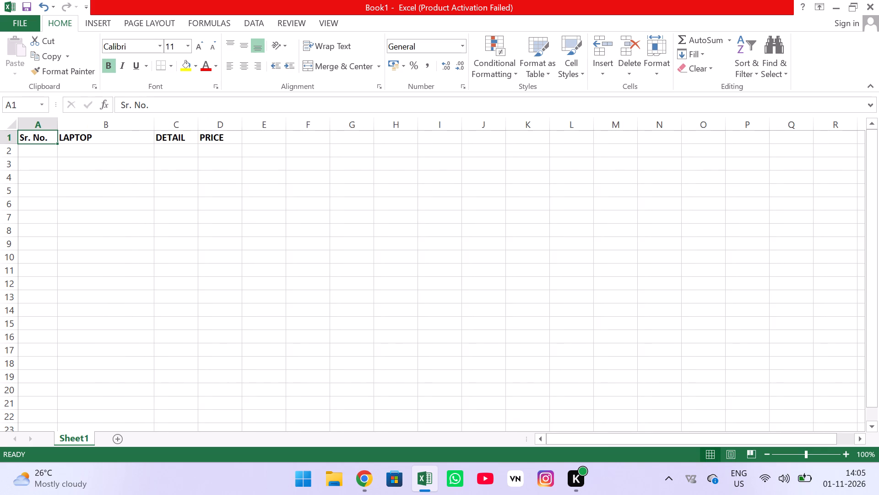
left_click_drag(199, 124, 252, 127)
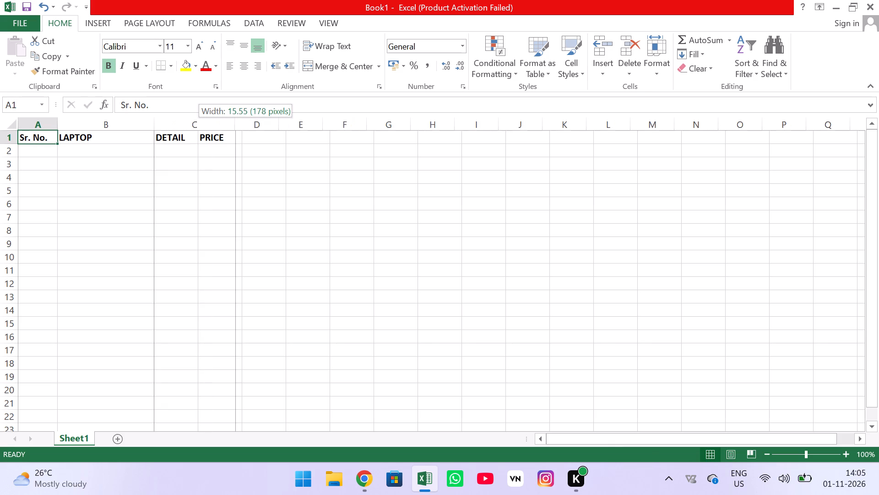
left_click_drag(252, 127, 318, 121)
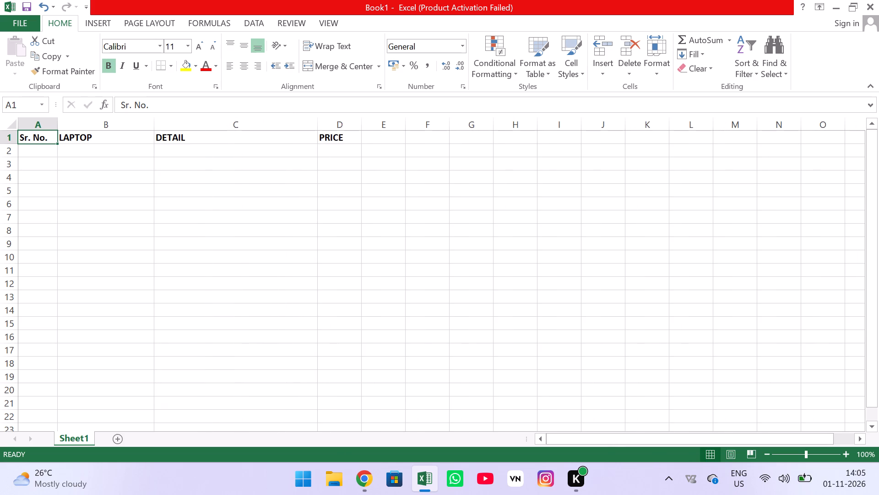
left_click_drag(364, 123, 407, 119)
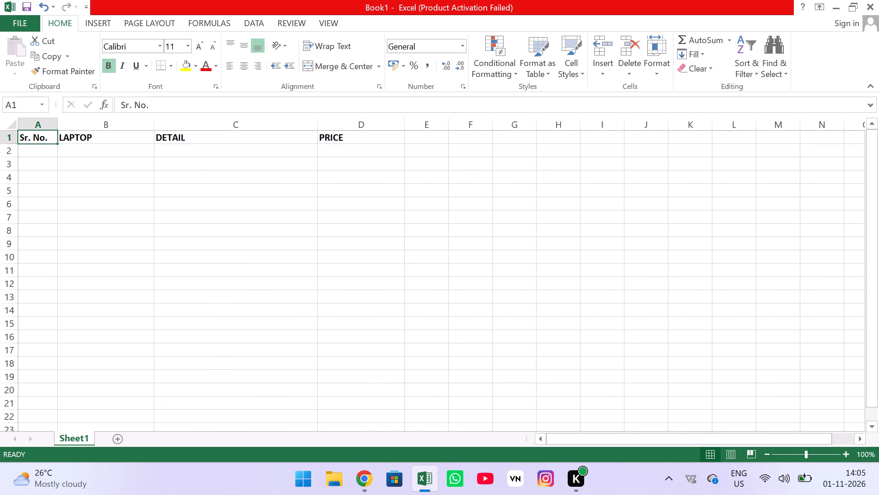
left_click_drag(318, 123, 364, 123)
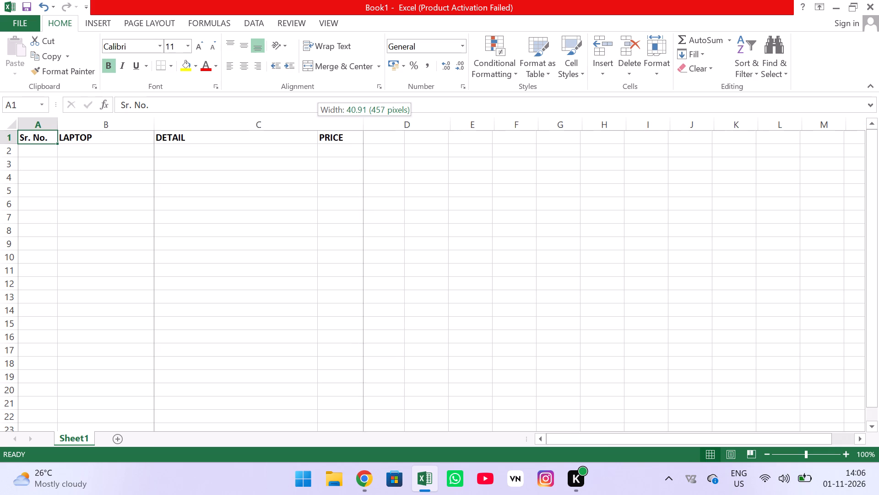
left_click_drag(364, 123, 382, 123)
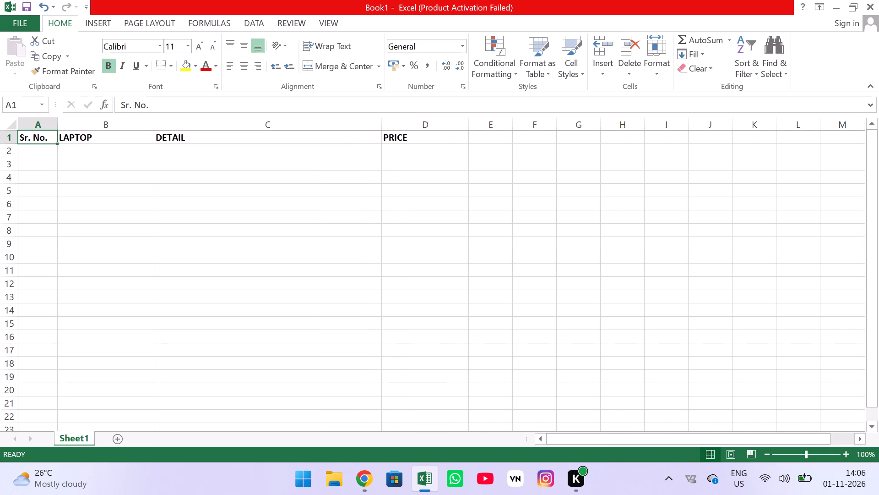
left_click_drag(155, 126, 187, 121)
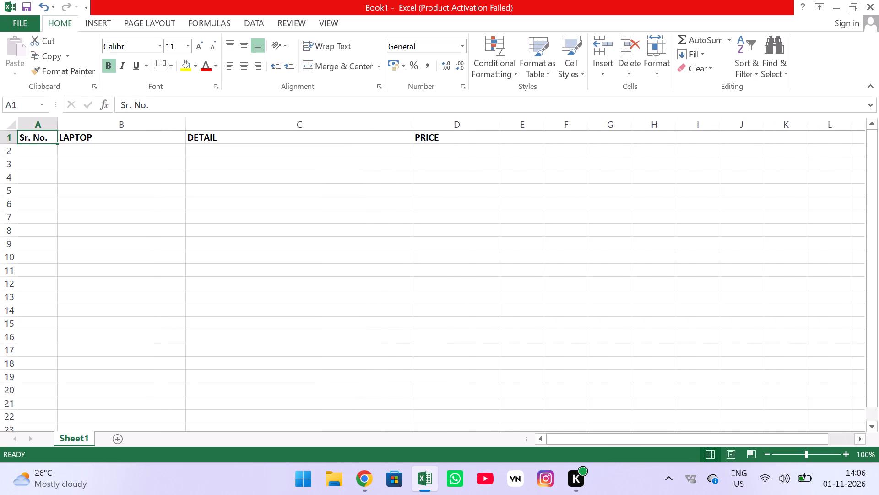
left_click_drag(416, 123, 416, 122)
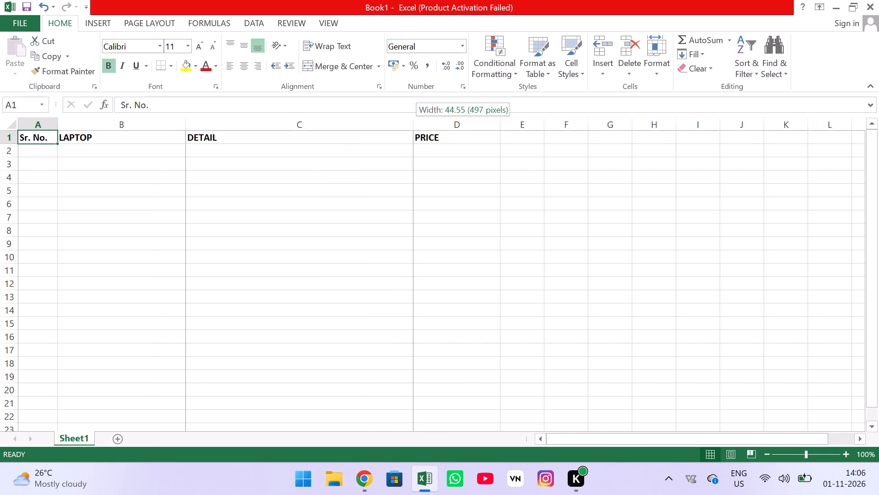
left_click_drag(416, 122, 437, 120)
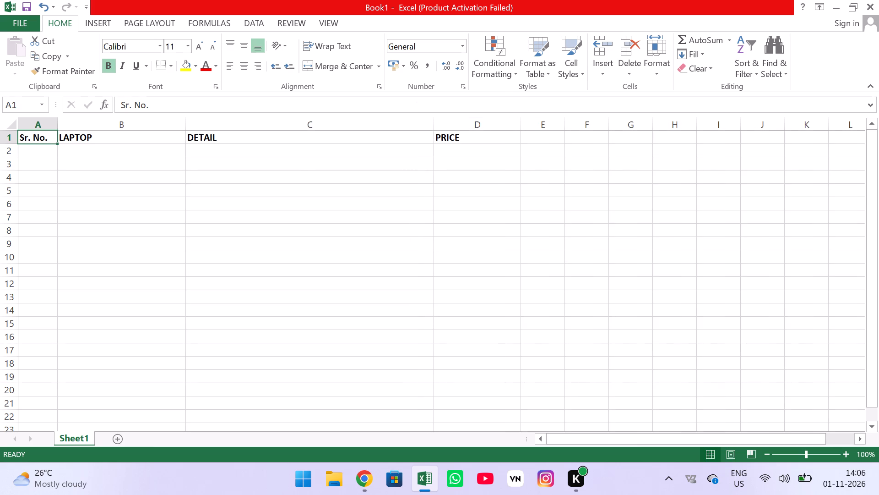
Enter serial number 1 in cell A2 and begin the laptop name in B2 with "HP Elitebook".
left_click(34, 152)
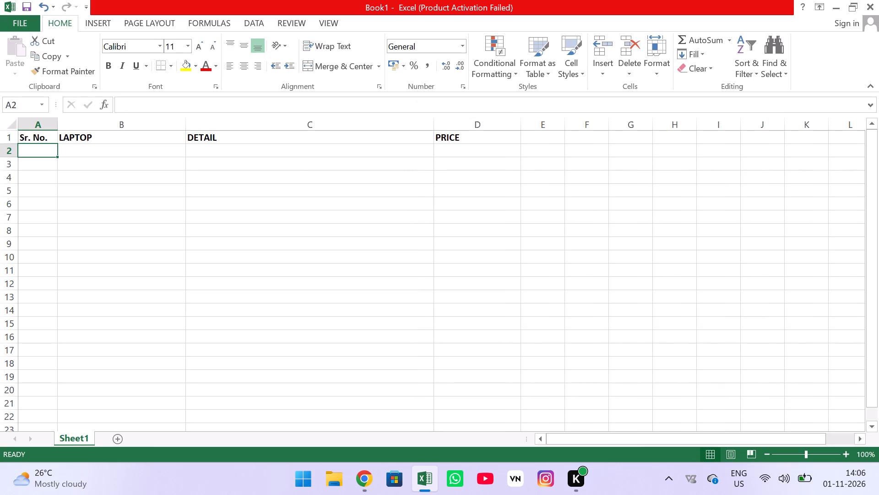
key("1")
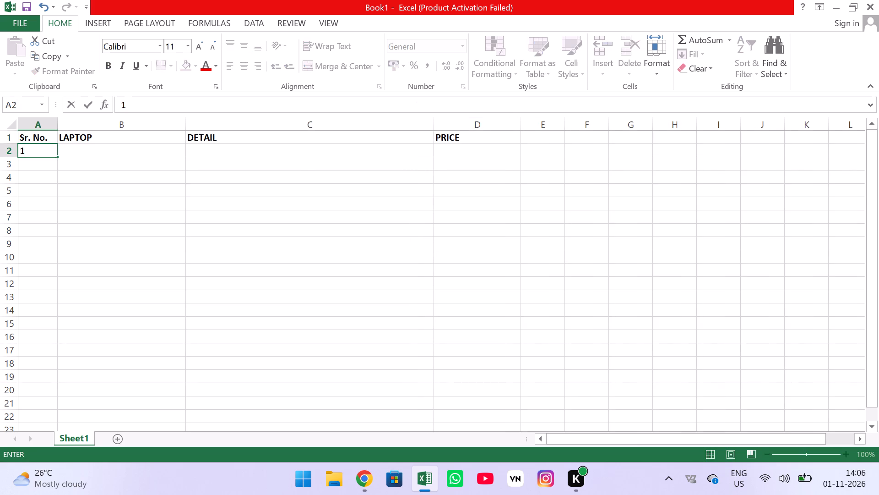
key("Tab")
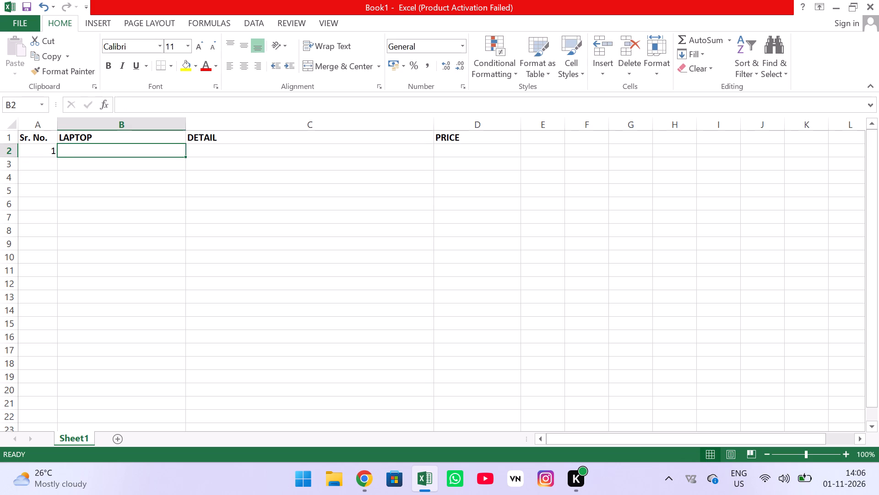
key("shift+h")
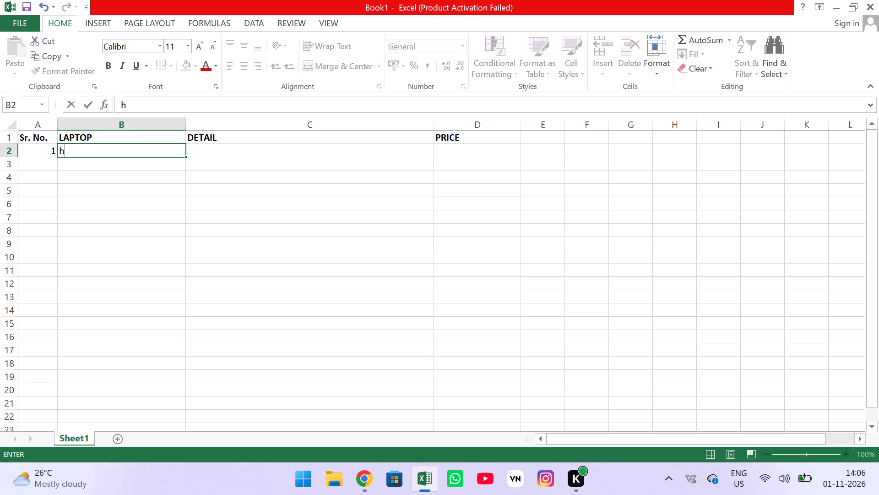
key("BackSpace")
type("HP")
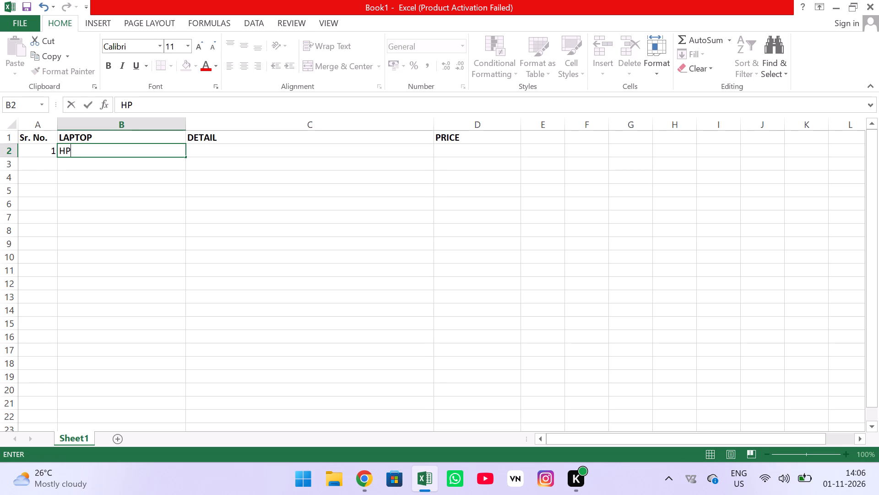
key("space")
key("shift+e")
type("li")
type("tebook")
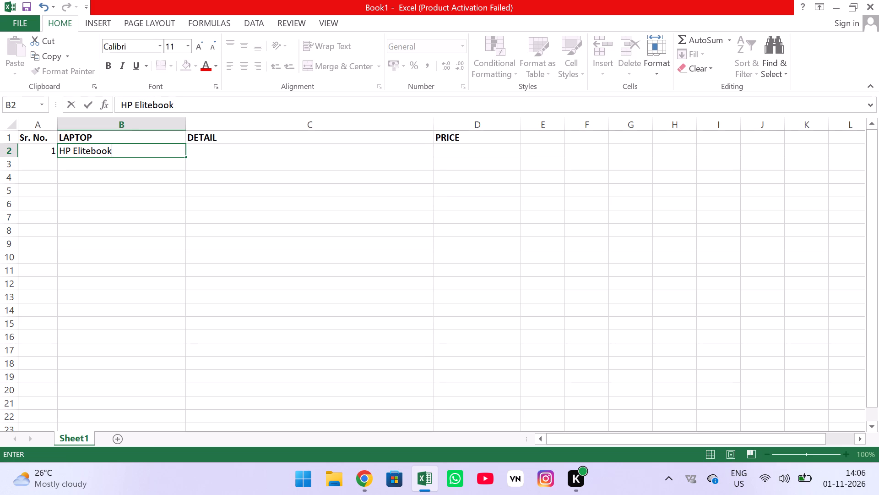
key("space")
Switch to YouTube, play the "Fakira - Lyrical" mix from the home feed and browse its comments.
left_click(486, 491)
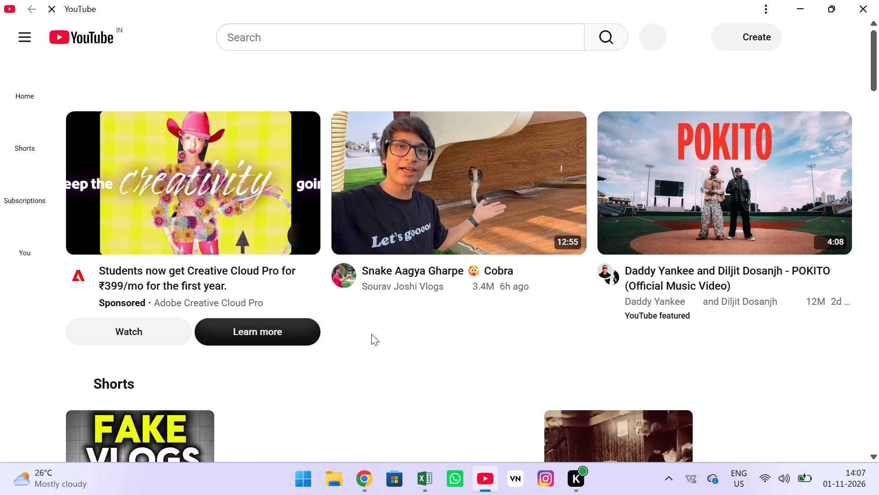
scroll(384, 319, "down", 4)
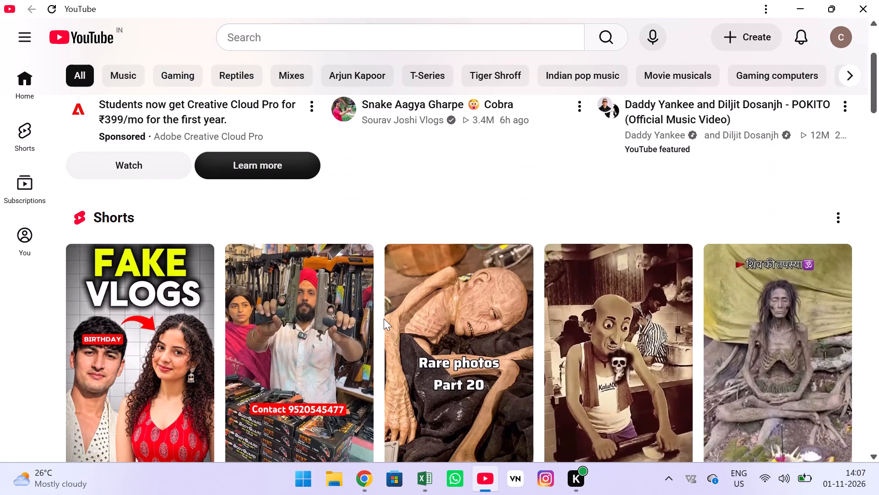
scroll(384, 319, "down", 2)
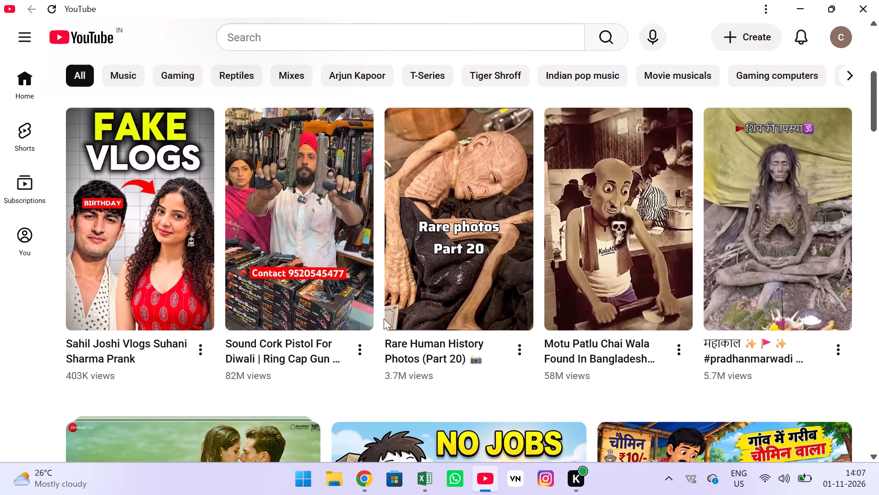
scroll(384, 319, "down", 4)
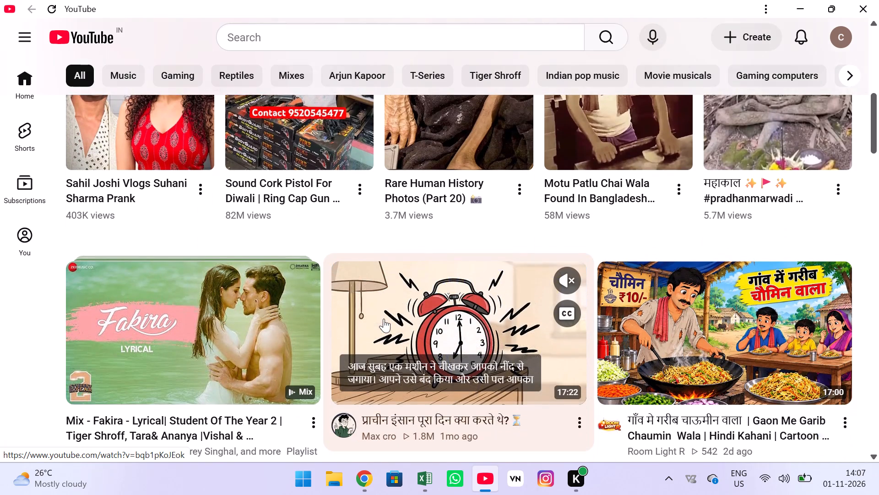
scroll(384, 319, "down", 4)
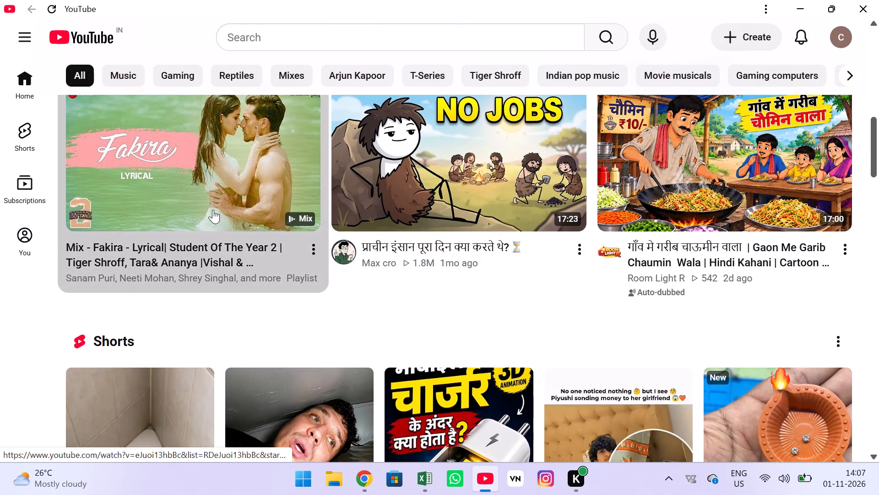
left_click(197, 186)
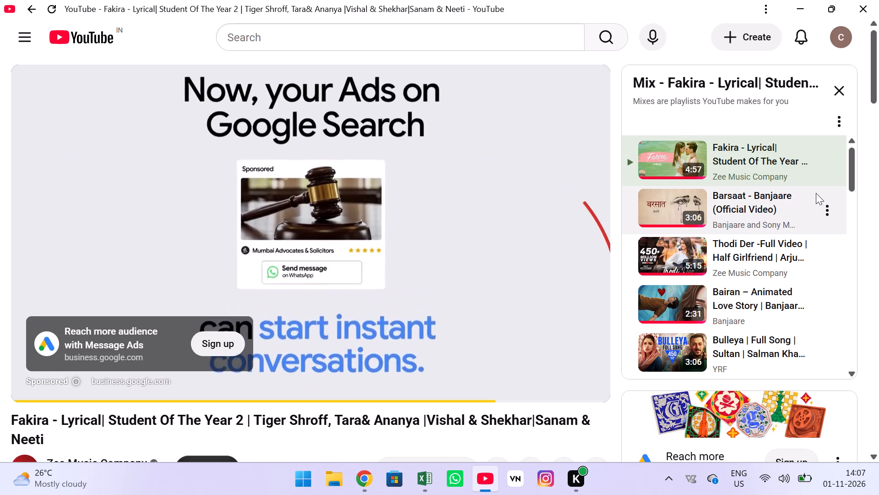
left_click(575, 340)
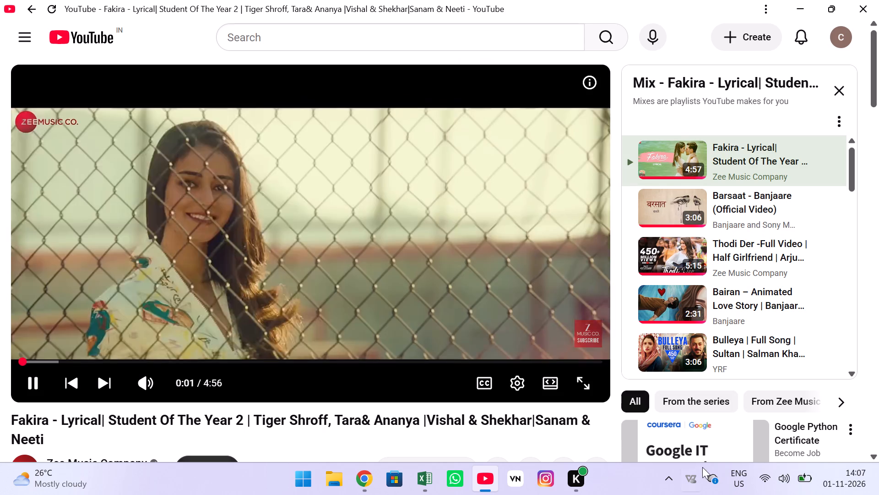
scroll(486, 374, "down", 7)
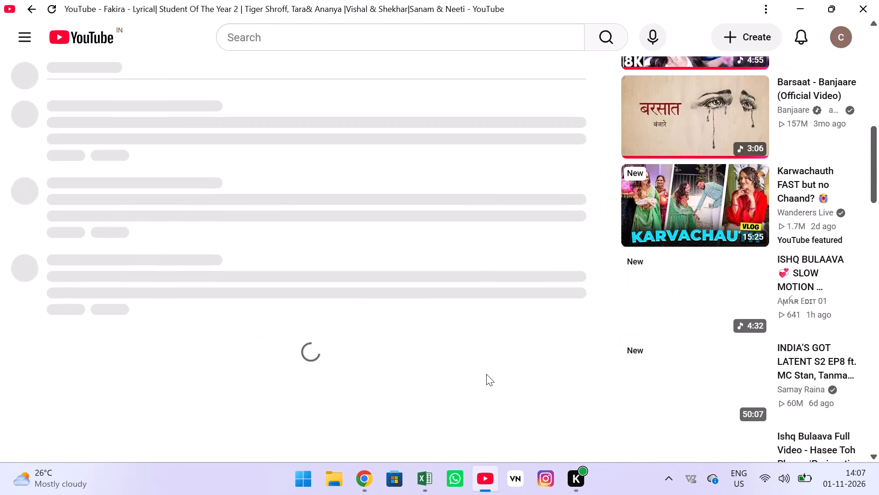
scroll(486, 374, "up", 1)
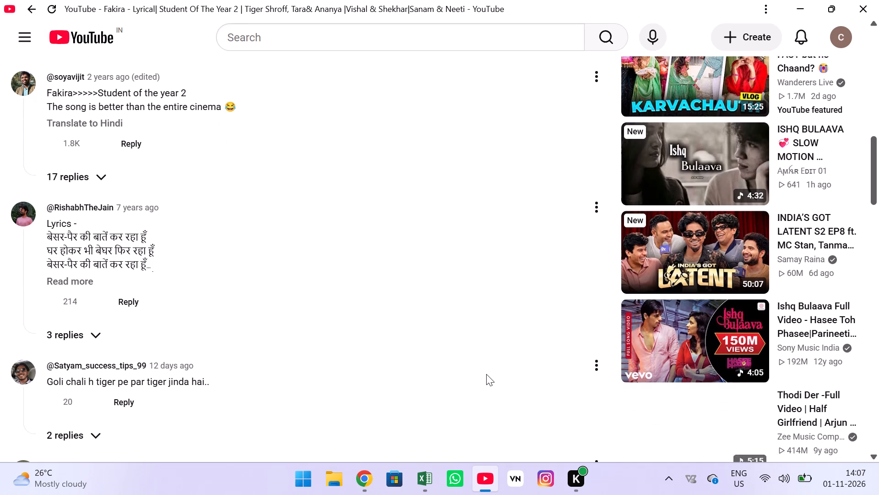
scroll(486, 374, "up", 2)
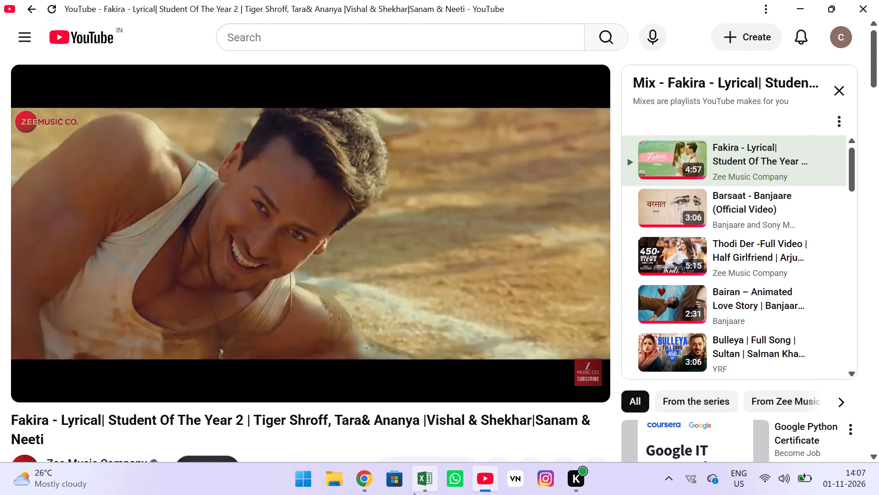
Switch back to Excel and complete the laptop name in B2 with "1030 360 G7".
left_click(414, 493)
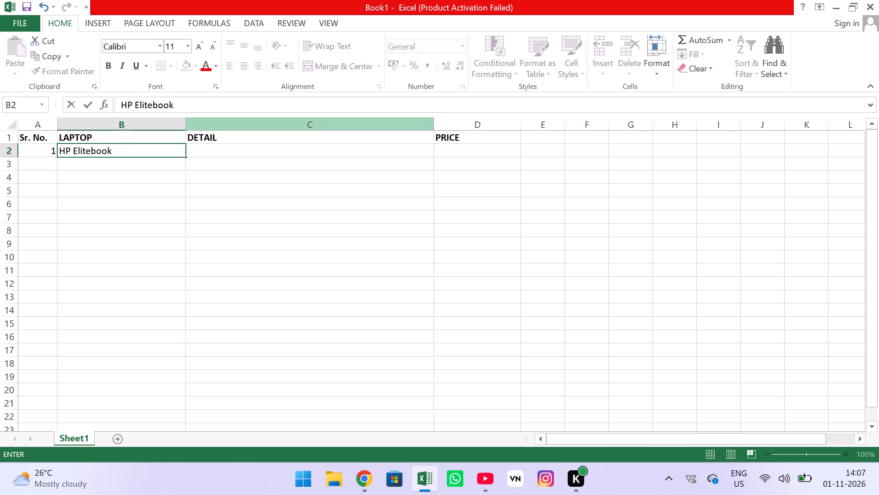
type("1030")
key("space")
key("3")
type("60")
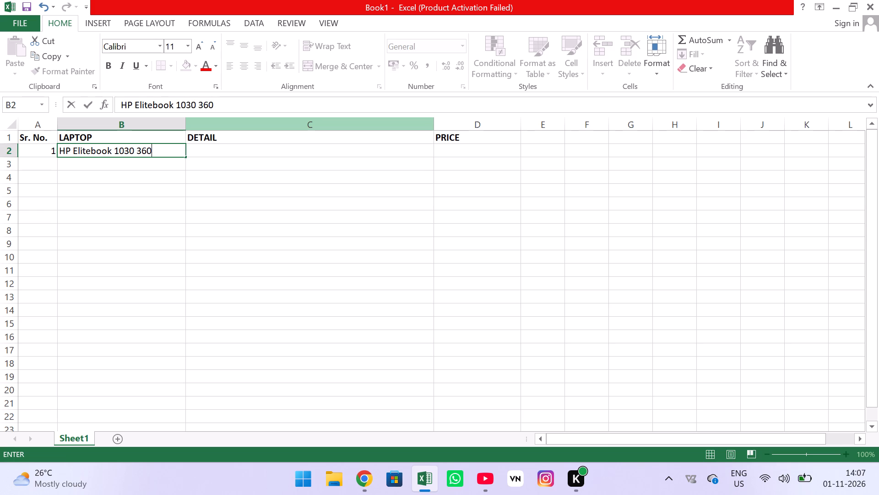
key("space")
key("shift+g")
key("7")
key("Tab")
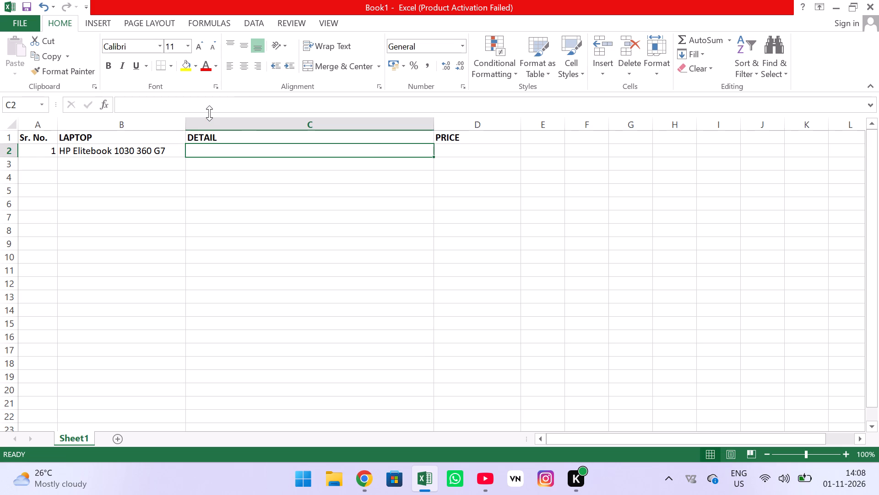
Begin the laptop's detail in cell C2 with the processor text "i7/10th,".
type("i7")
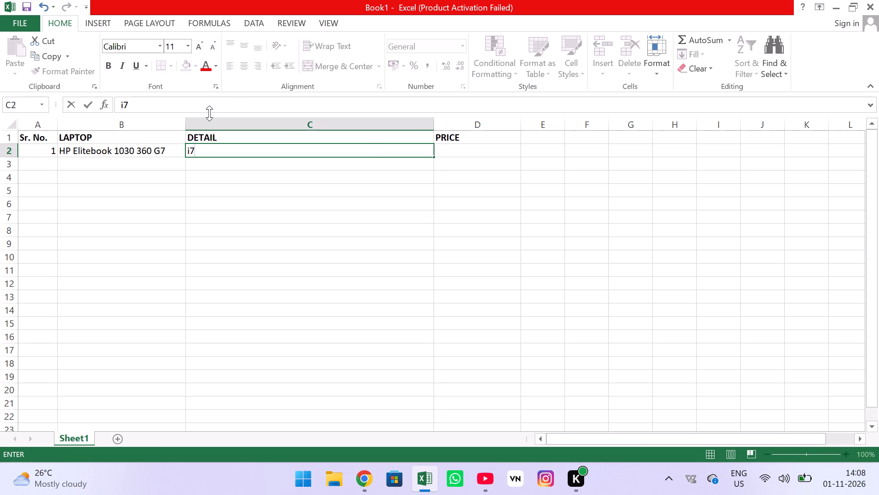
type("/10")
type("th")
key("space")
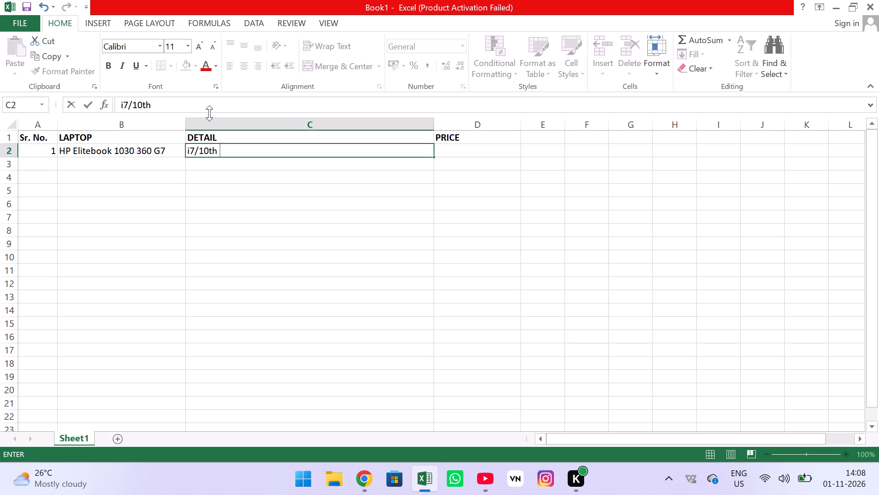
key("BackSpace")
type(",")
key("space")
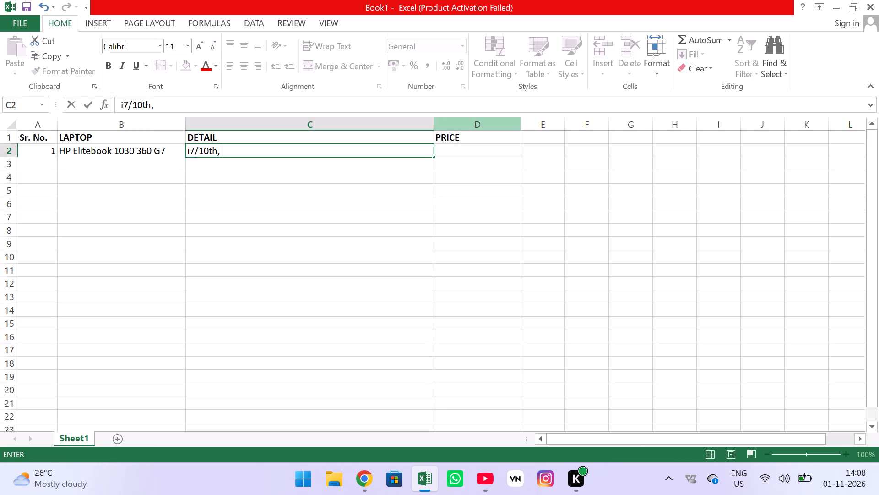
Slightly narrow the DETAIL column.
left_click(434, 123)
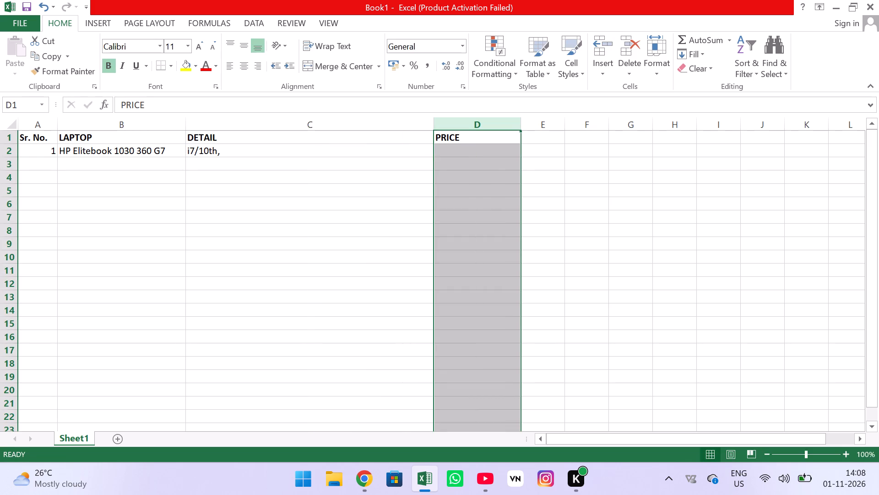
left_click_drag(434, 123, 412, 125)
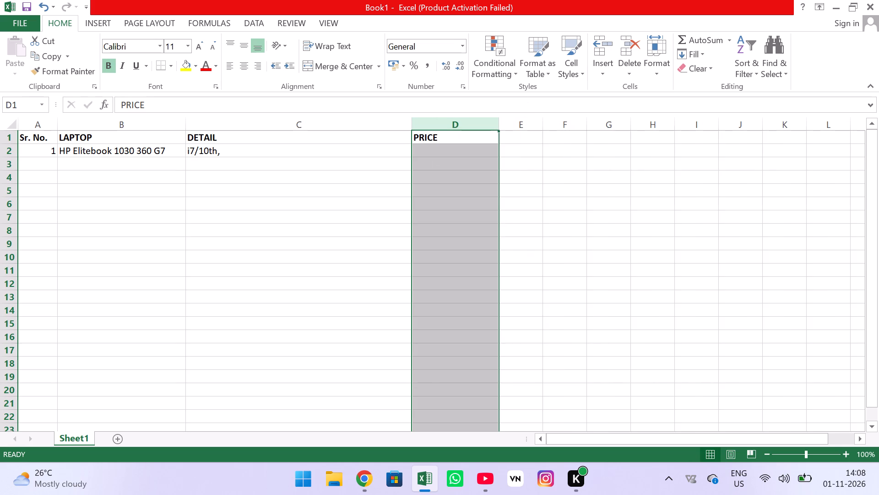
Continue the laptop's detail in cell C2 with "16/256, 360 fold, touch screen," after the processor text.
double_click(229, 150)
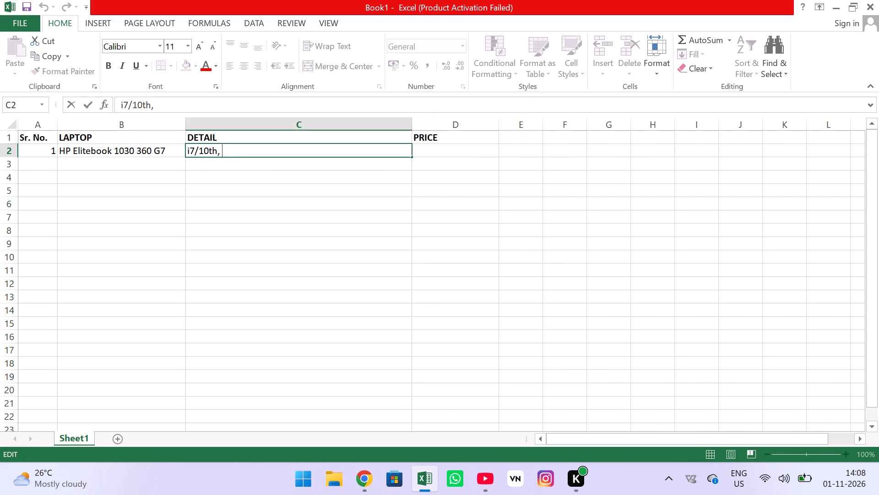
type("16")
key("slash")
type("25")
key("6")
type(",")
key("space")
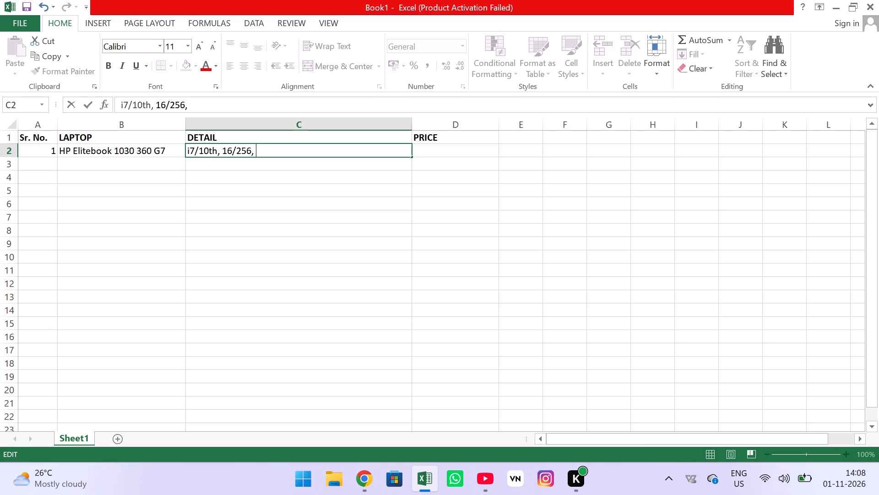
type("360 fold,")
key("space")
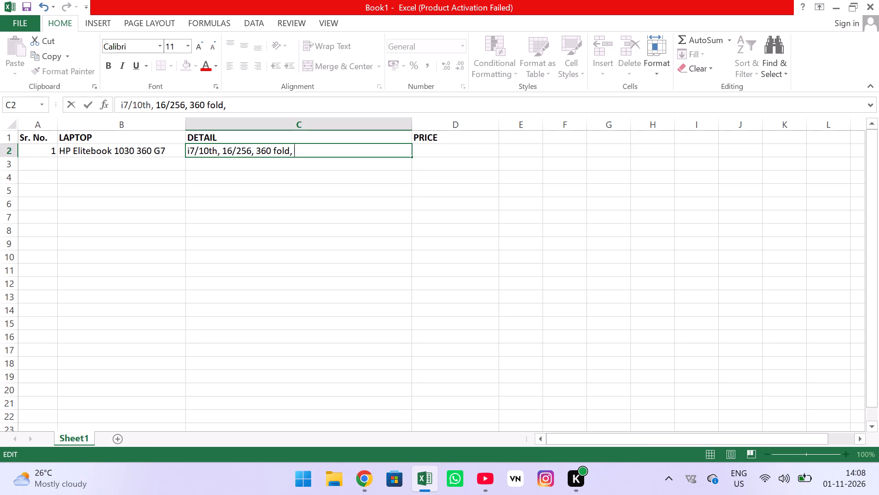
type("touch screen")
key("comma")
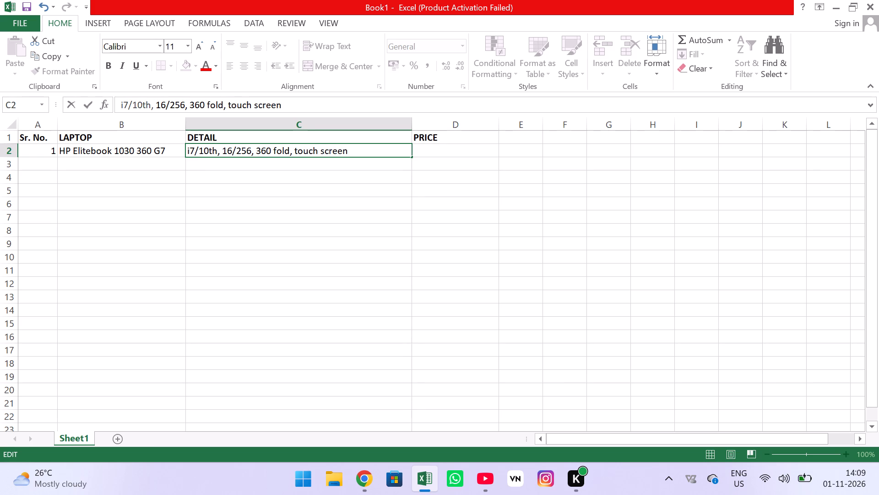
key("space")
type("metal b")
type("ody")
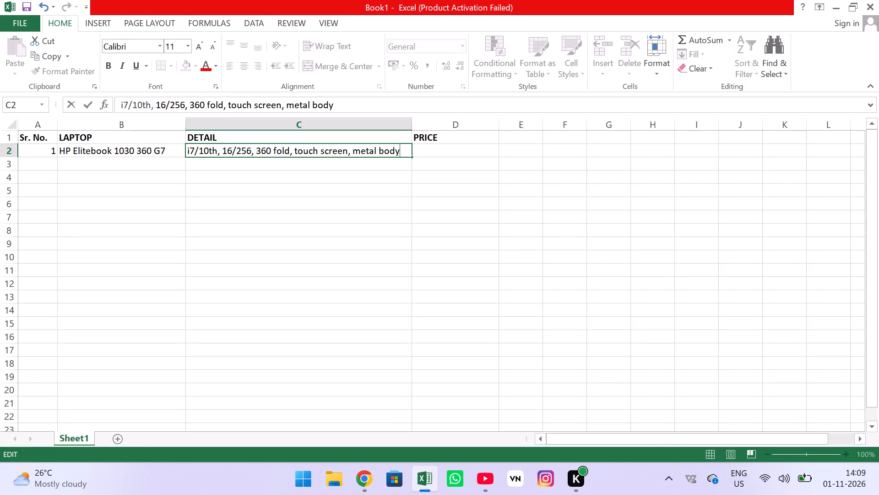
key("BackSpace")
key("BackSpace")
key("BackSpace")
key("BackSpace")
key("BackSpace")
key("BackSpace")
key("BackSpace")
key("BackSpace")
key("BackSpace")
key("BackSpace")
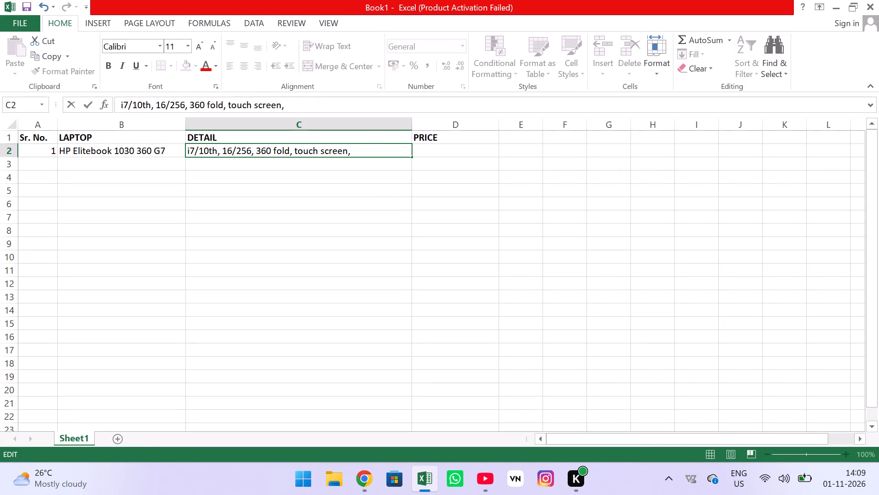
Narrow the DETAIL column to a width of about 36.5.
left_click(411, 128)
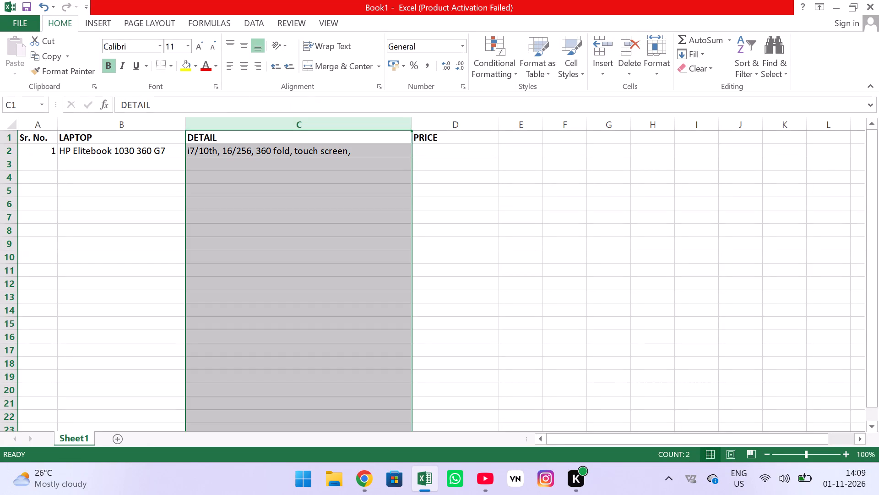
left_click_drag(411, 128, 383, 130)
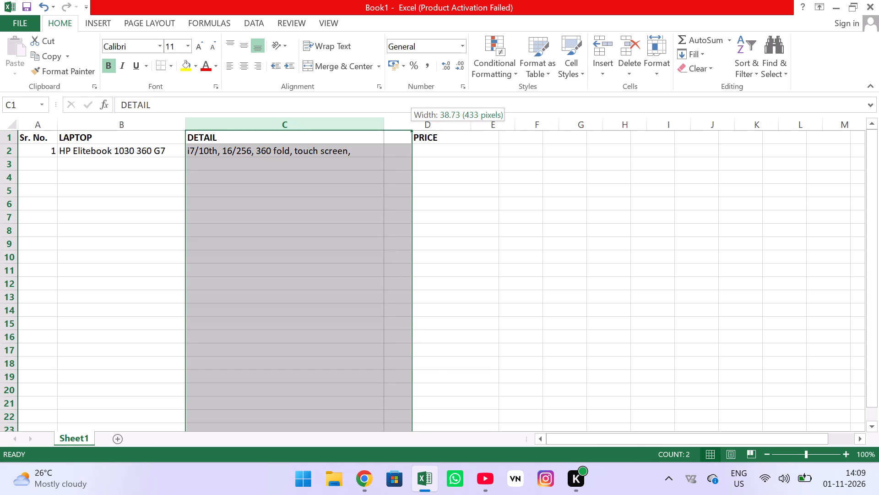
left_click_drag(383, 130, 380, 132)
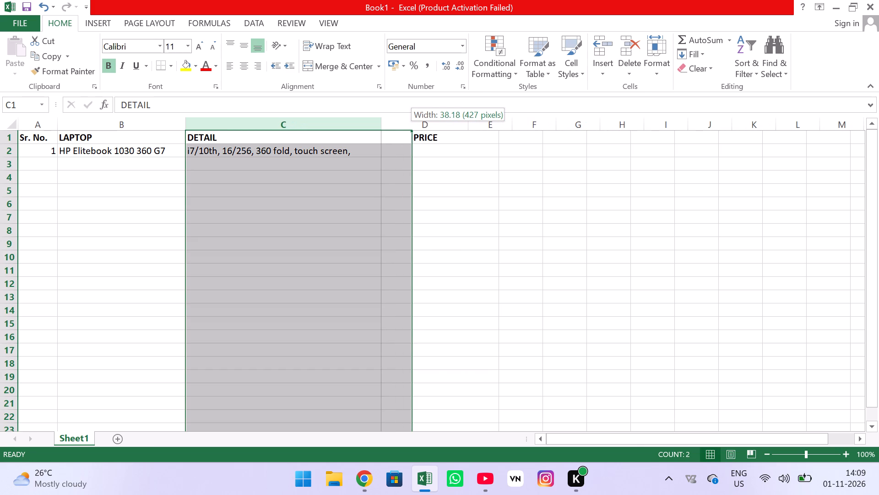
left_click_drag(380, 132, 372, 129)
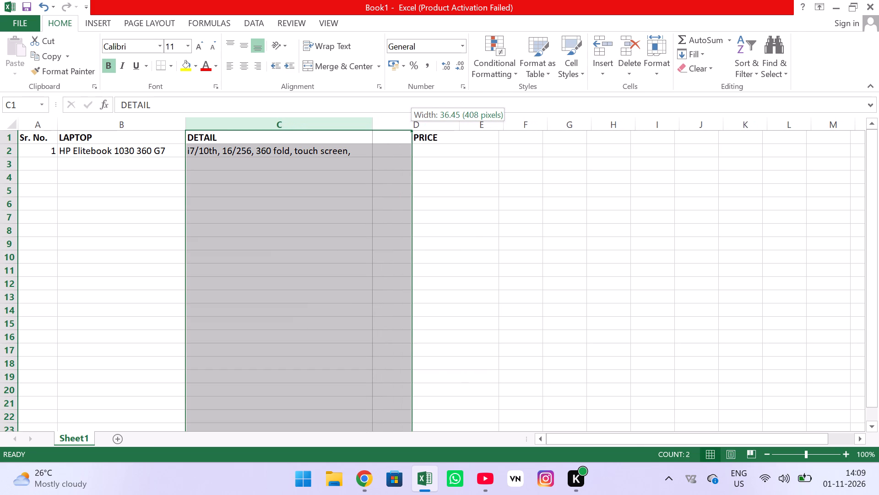
left_click_drag(372, 129, 371, 129)
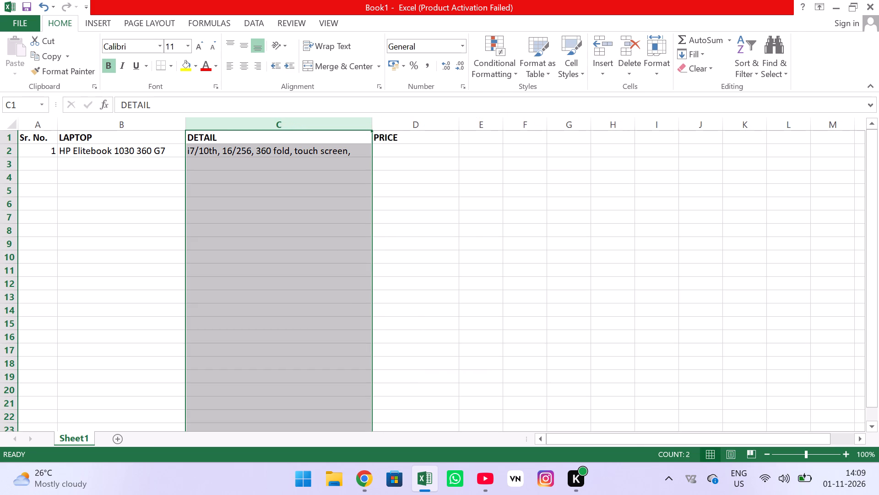
Finish the laptop's detail in cell C2 by adding "metal body" at the end.
double_click(355, 154)
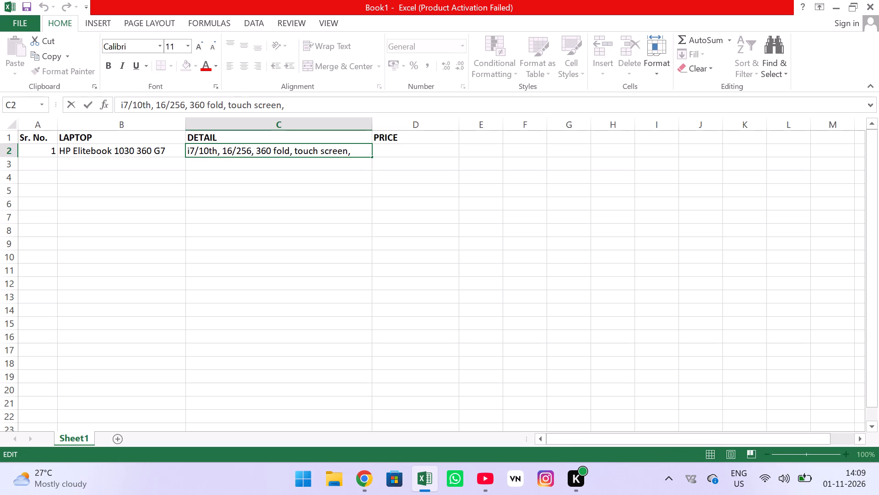
type("metal")
key("space")
type("b")
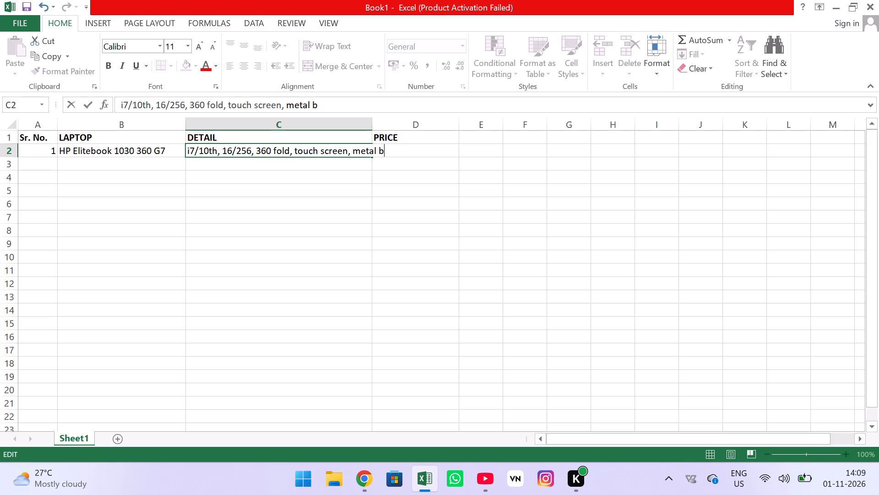
type("ody")
left_click(314, 150)
left_click(280, 155)
left_click(407, 147)
left_click(394, 182)
Wrap the text of the laptop's detail in cell C2.
left_click(305, 149)
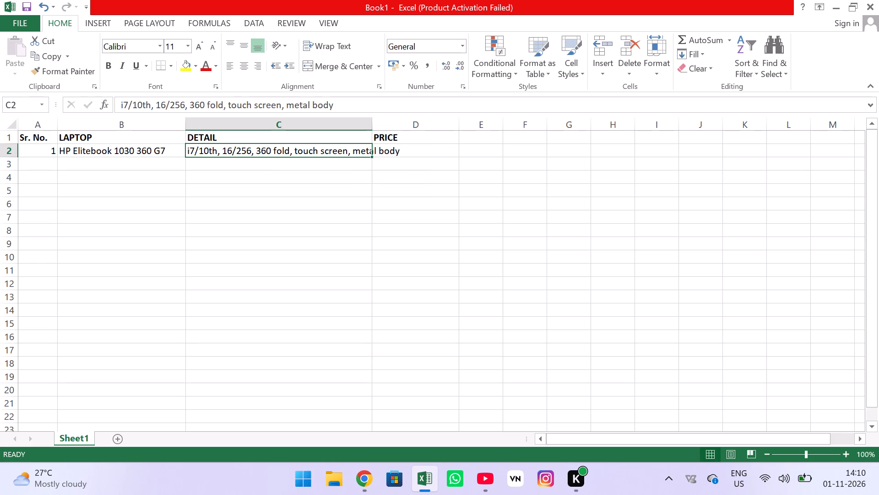
left_click(341, 47)
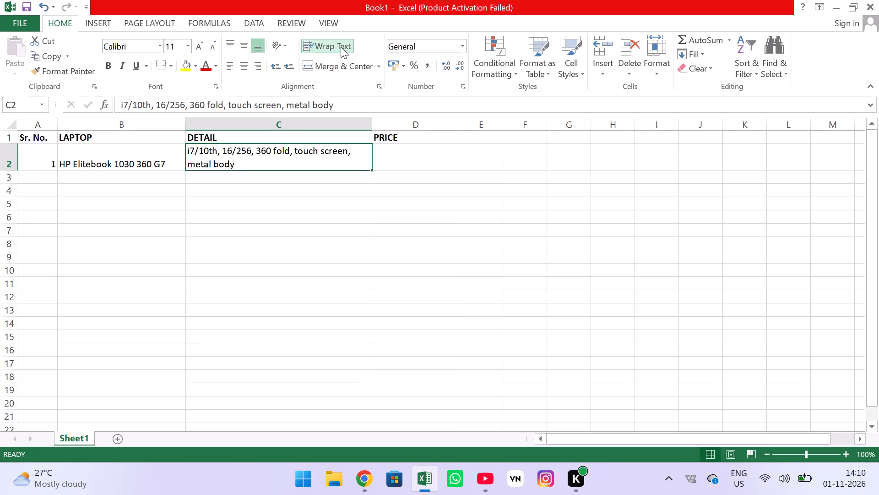
Centre the whole PRICE column both vertically and horizontally.
left_click(429, 163)
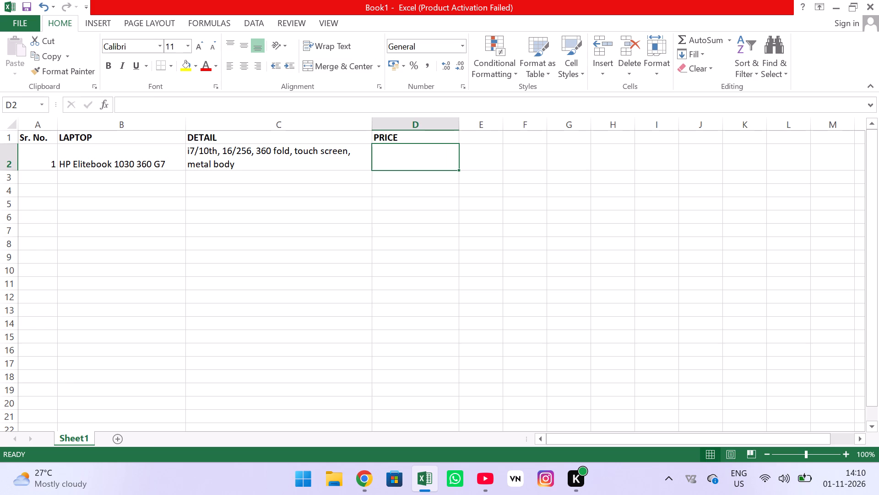
left_click(415, 118)
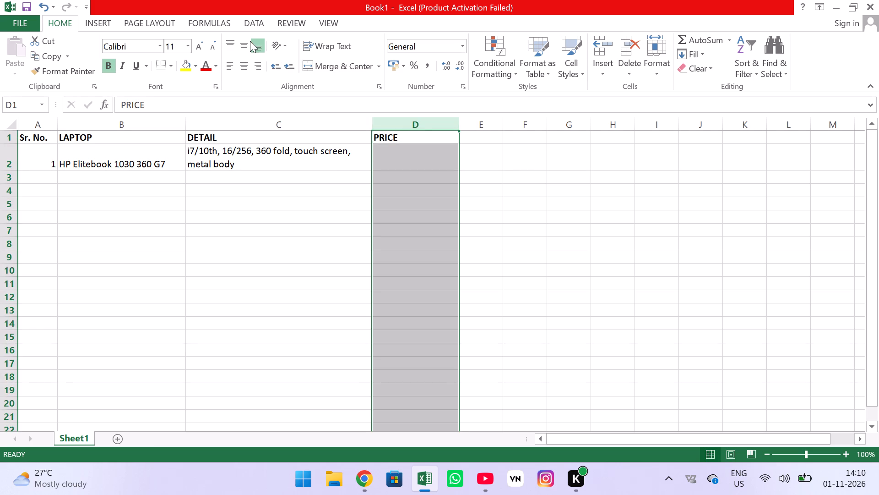
left_click(250, 41)
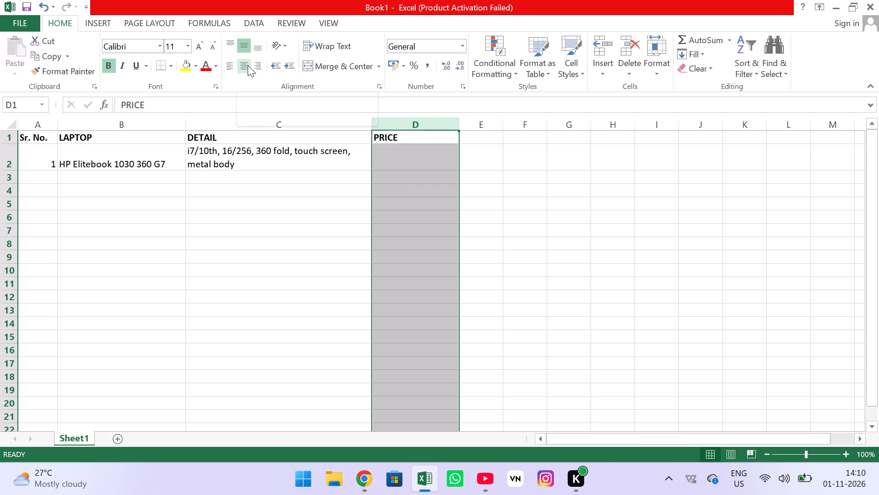
left_click(248, 65)
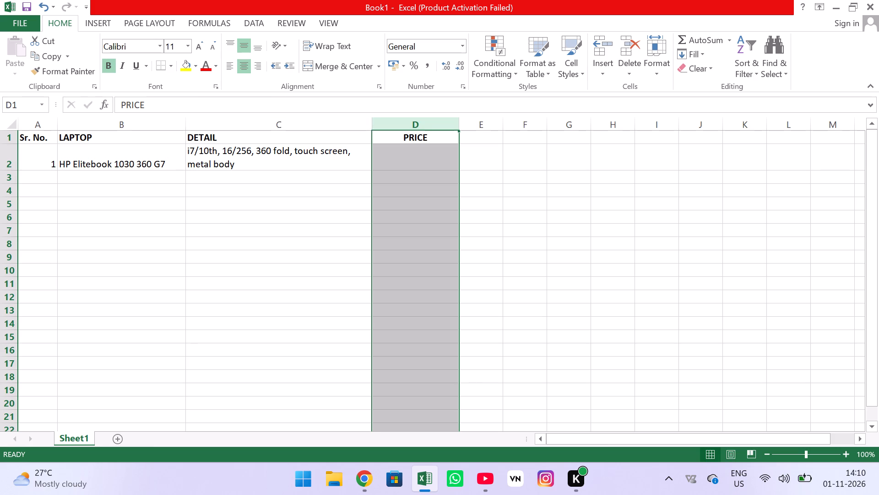
Enter the HP Elitebook's price as "39,990-/" in cell D2.
left_click(391, 158)
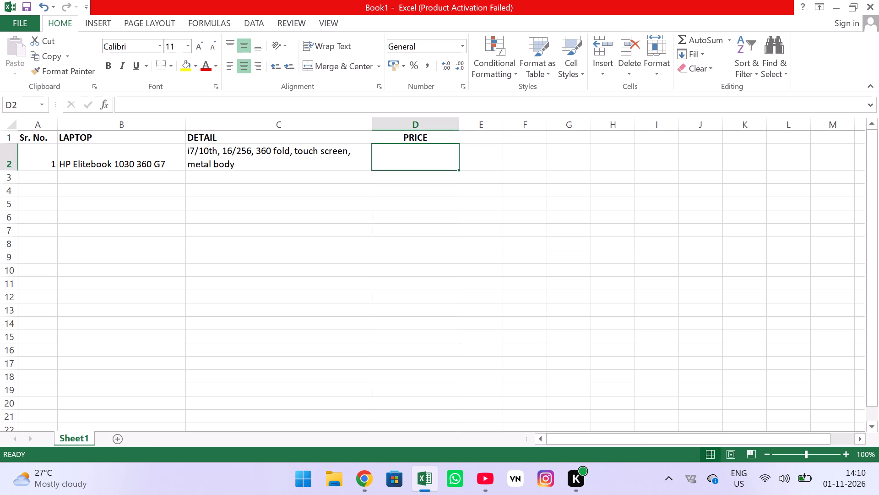
type("39")
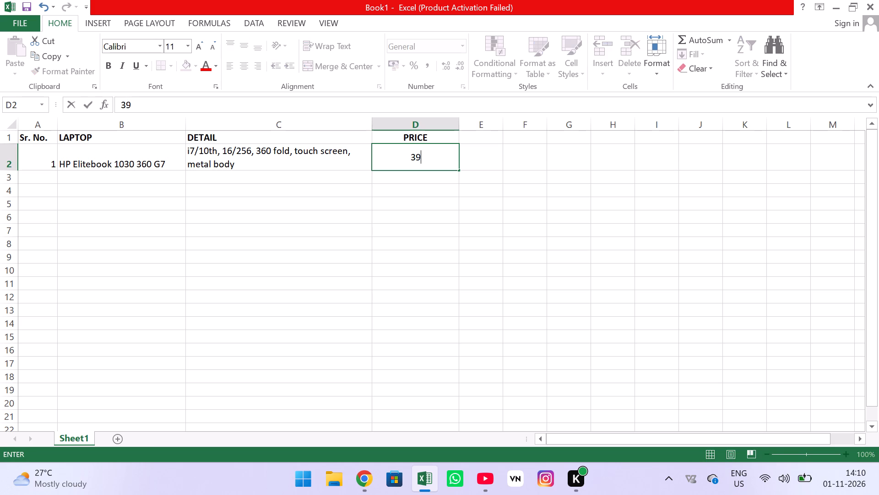
type(",990")
type("-/")
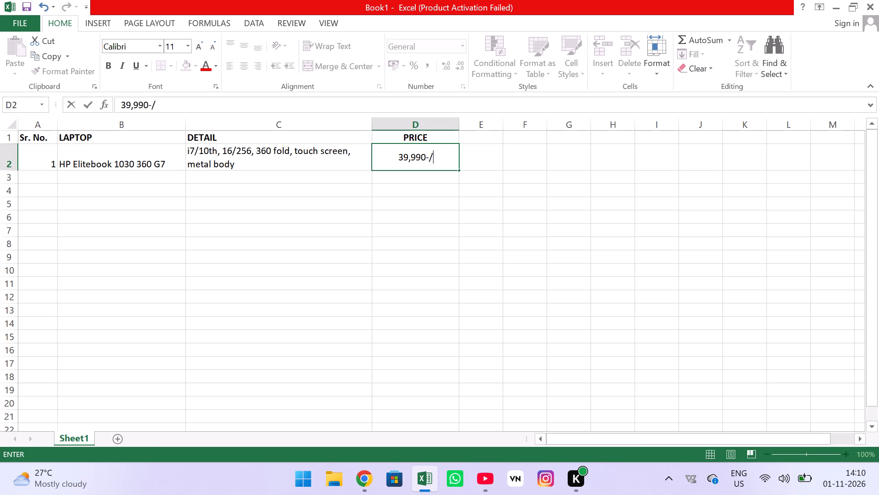
key("space")
Enter serial number 2 in cell A3 for the second laptop.
left_click(33, 181)
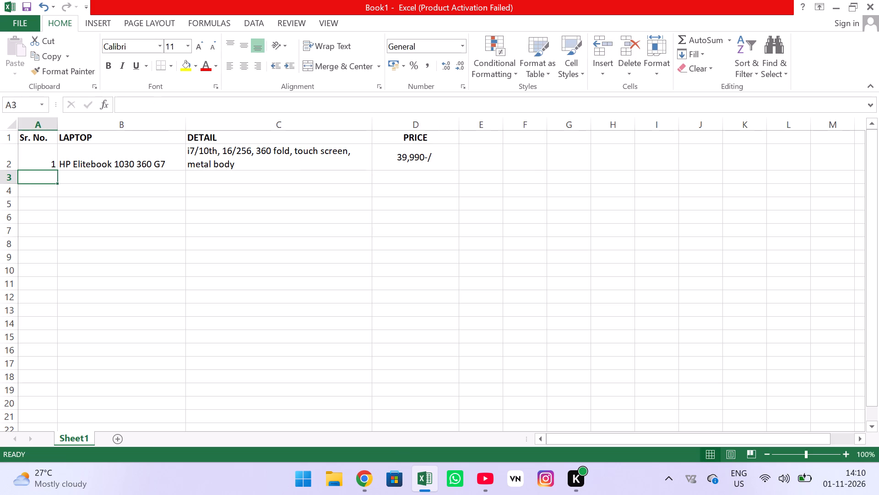
key("2")
key("Tab")
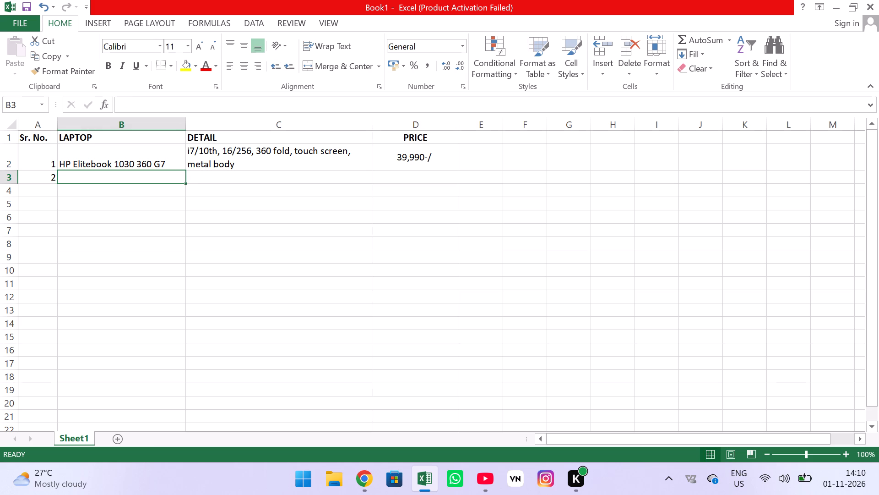
Centre the whole Sr. No. column both horizontally and vertically.
left_click(36, 126)
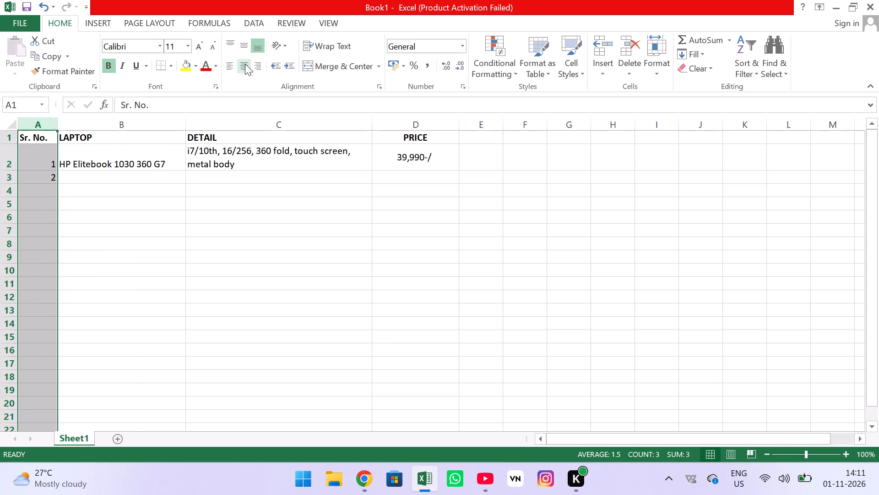
left_click(245, 64)
left_click(240, 41)
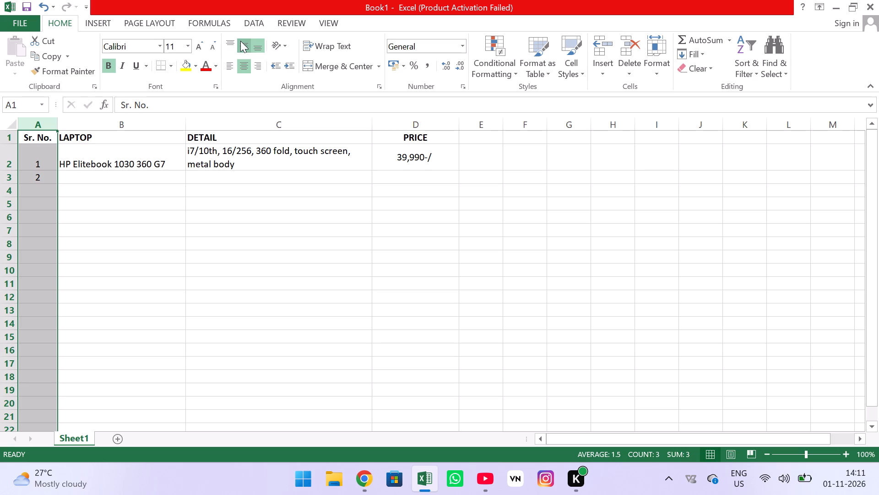
Select the LAPTOP header in cell B1.
left_click(115, 136)
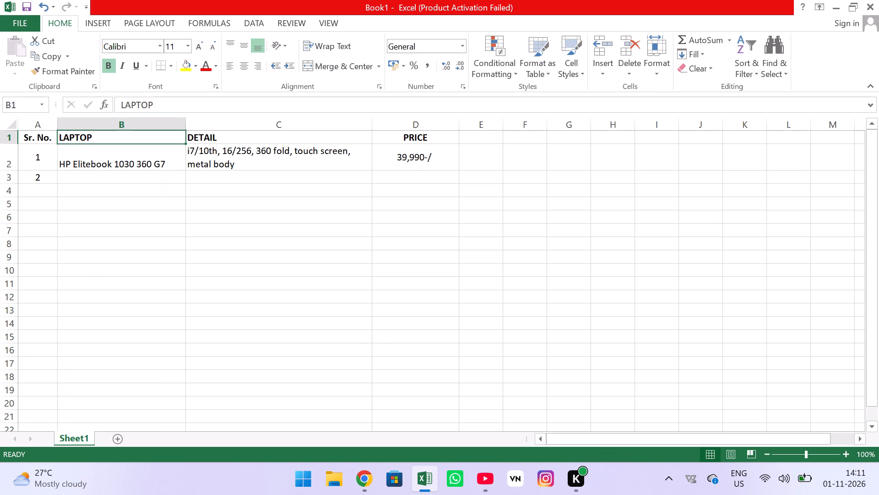
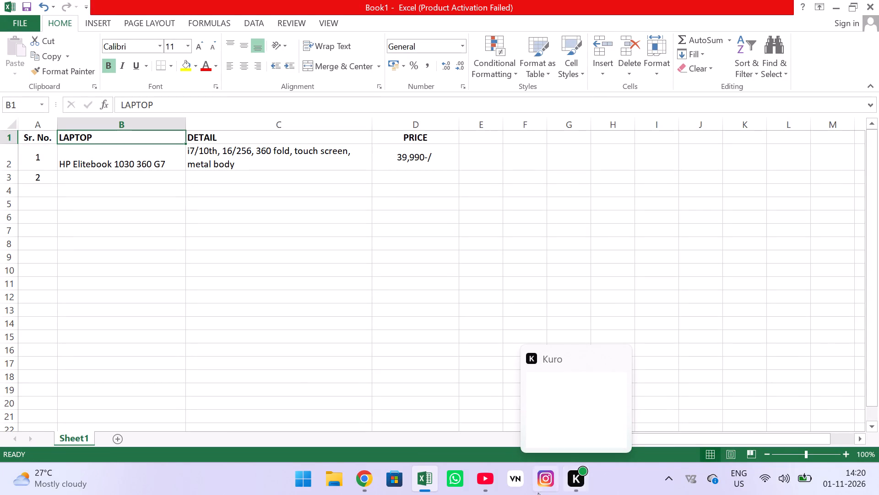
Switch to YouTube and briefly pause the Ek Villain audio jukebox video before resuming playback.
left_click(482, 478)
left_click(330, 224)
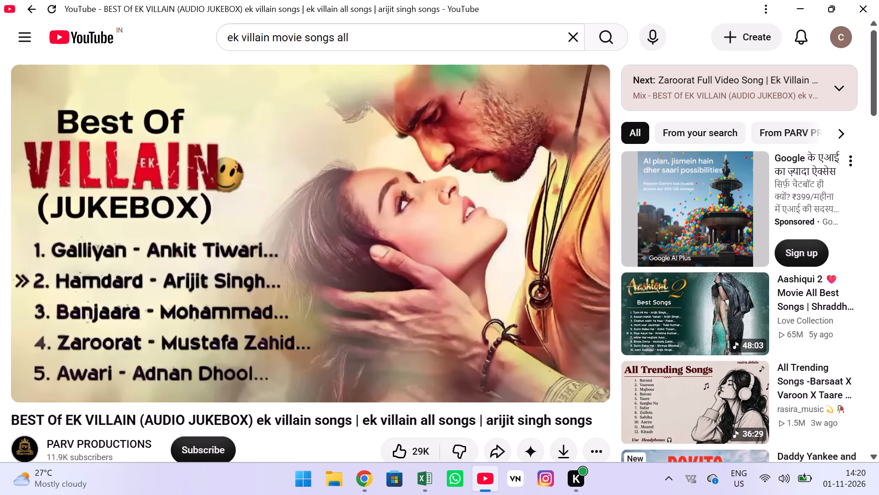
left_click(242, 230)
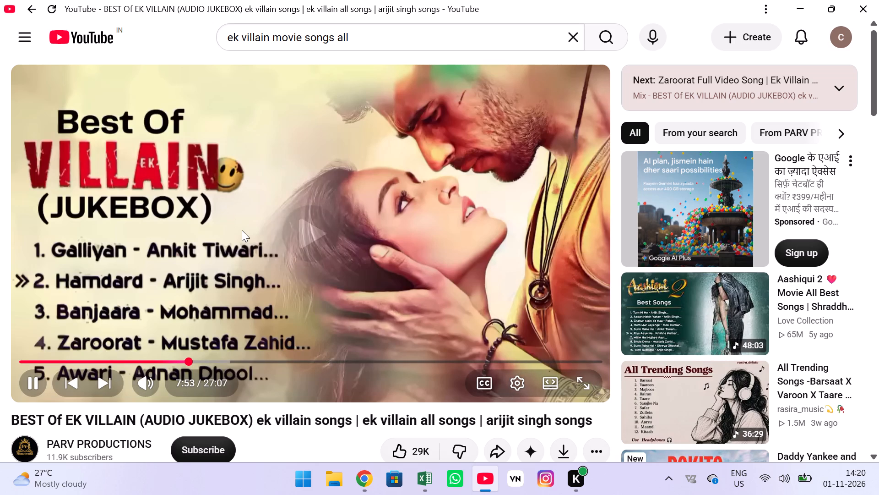
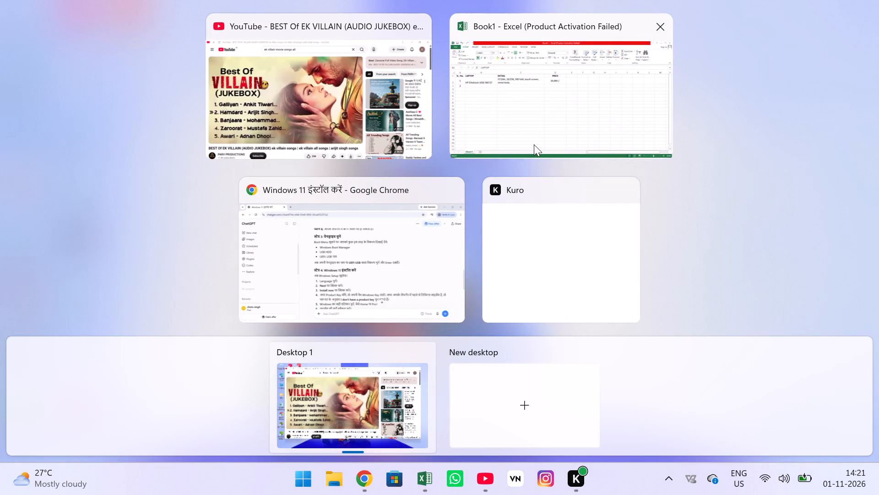
Switch from YouTube to the Book1 workbook in Excel with the laptop price list.
left_click(534, 144)
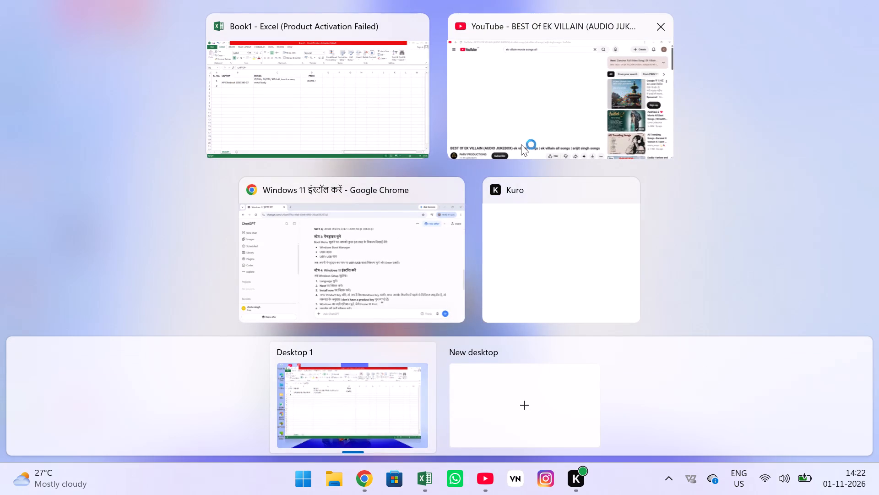
Switch from Excel back to YouTube, where the Ek Villain audio jukebox video is open.
left_click(517, 128)
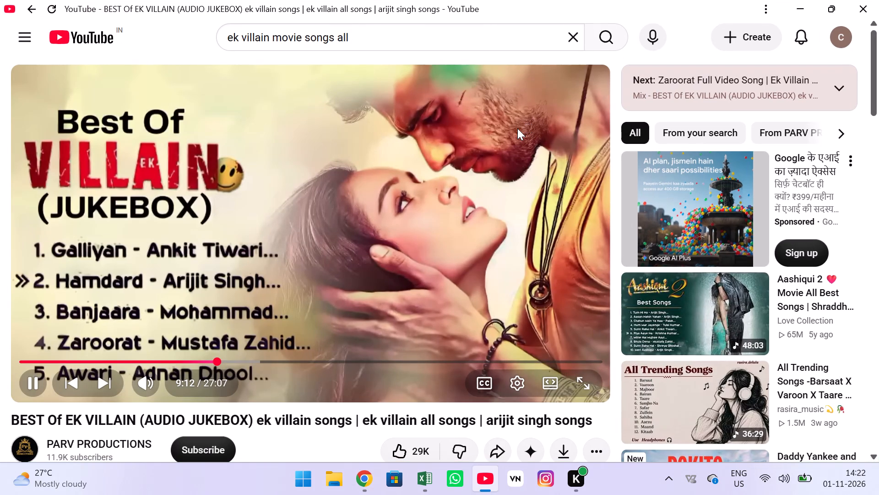
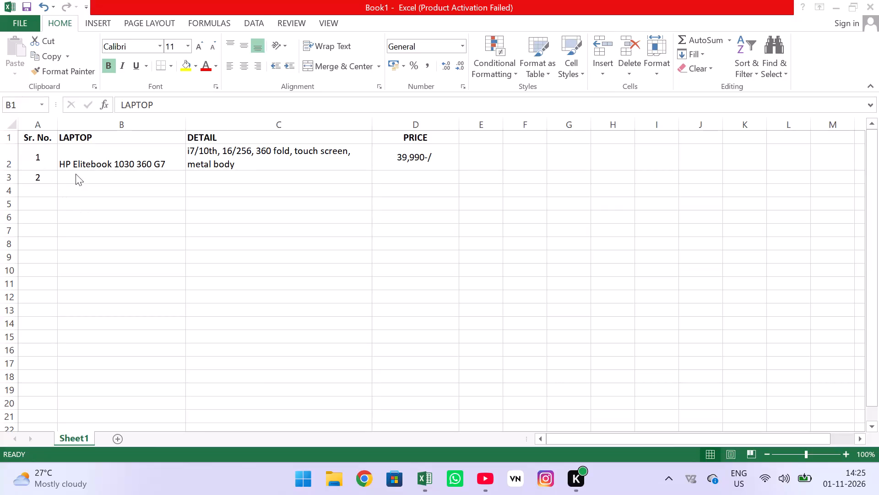
Enter "HP Probook 440 G7" as the laptop name for serial number 2 in cell B3.
left_click(93, 179)
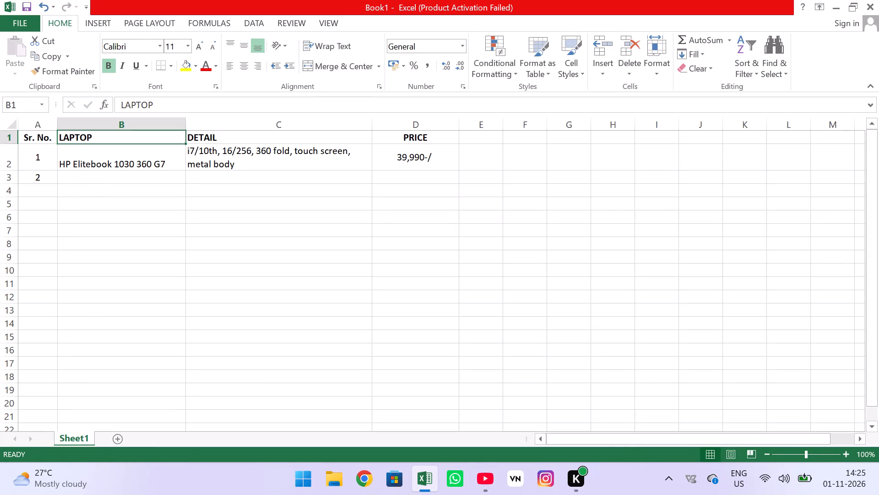
left_click(93, 179)
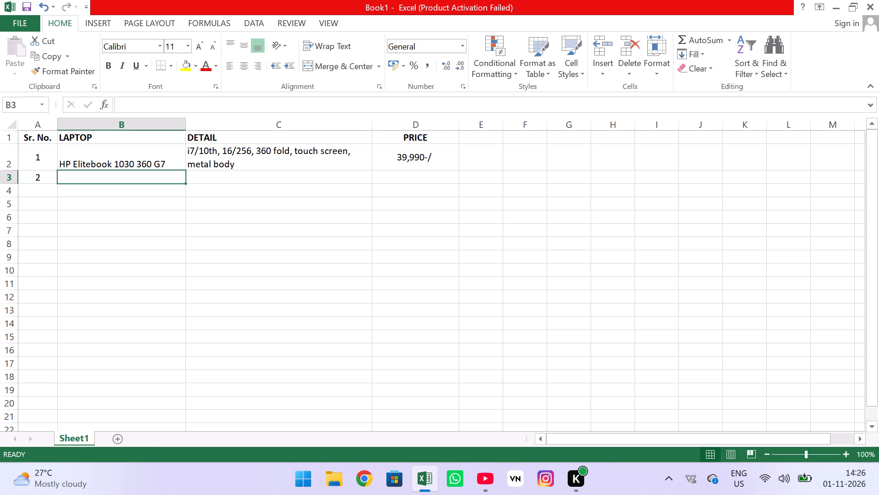
key("shift+h")
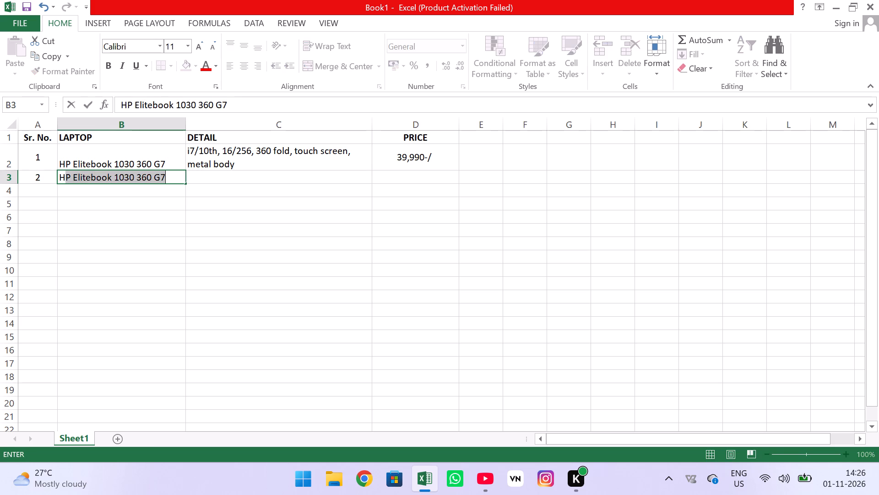
type("P")
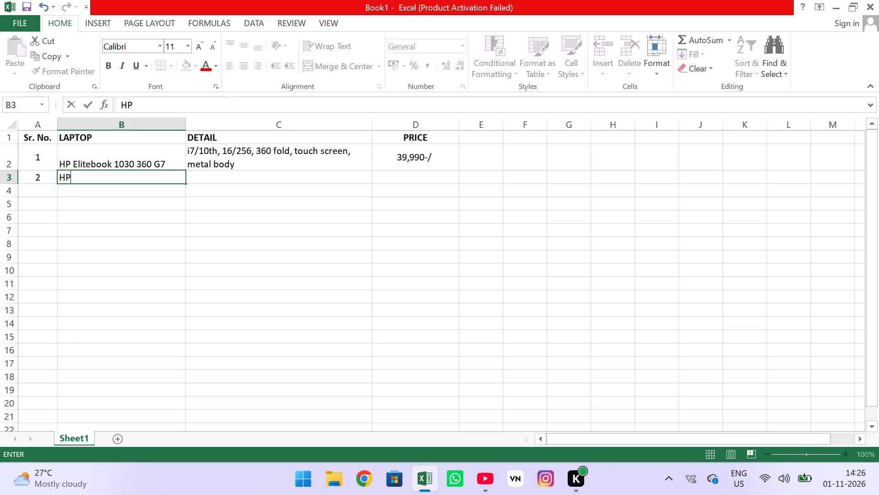
key("space")
type("pro")
type("book")
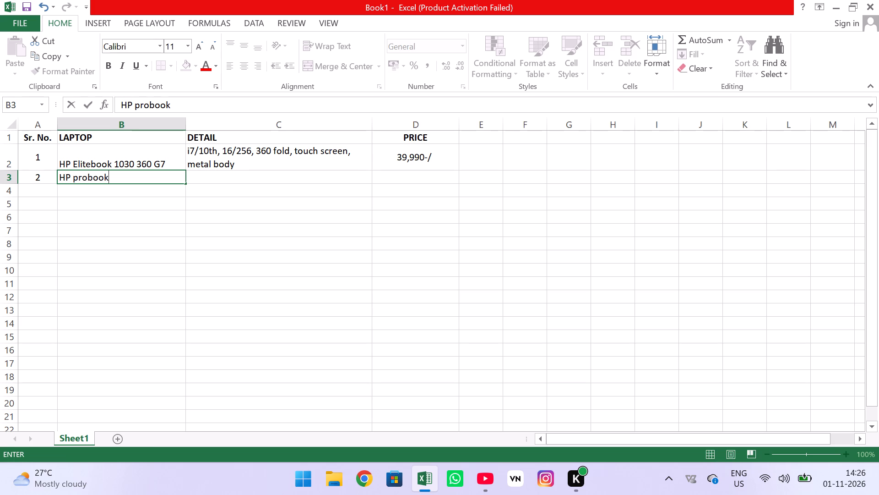
left_click(139, 106)
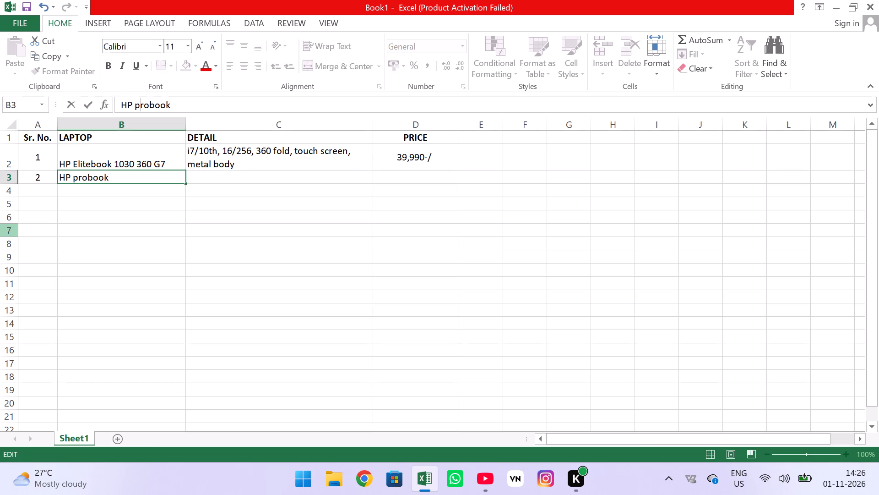
key("BackSpace")
key("shift+p")
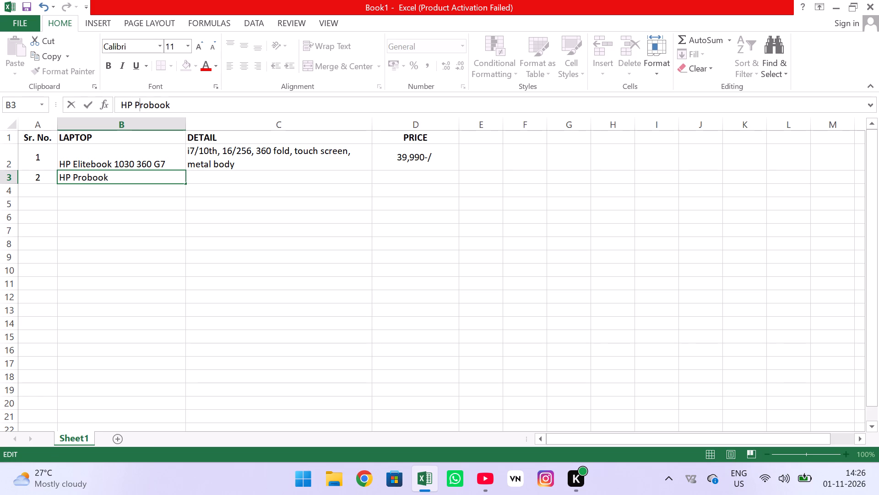
left_click(174, 103)
key("space")
type("440")
key("space")
type("G7")
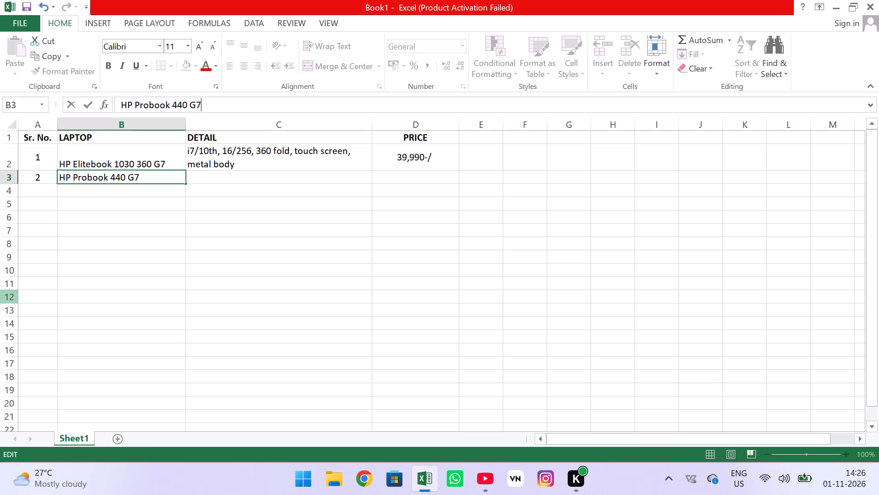
key("space")
key("Tab")
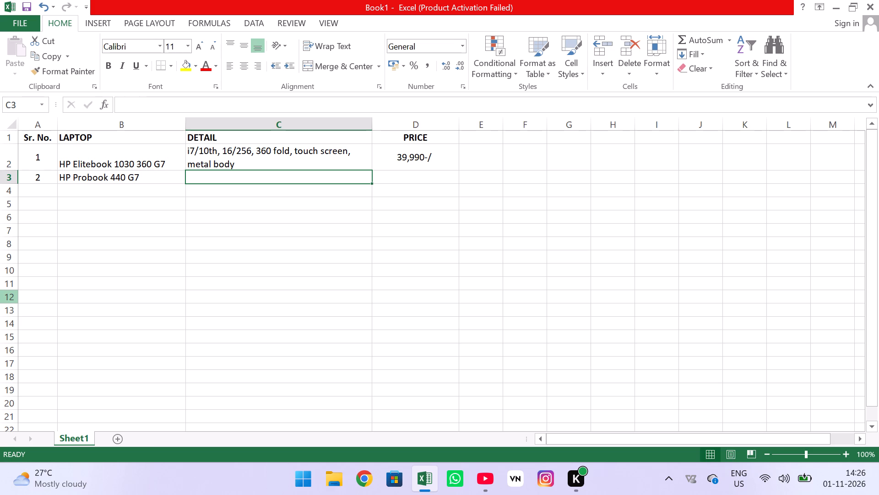
Enter "i5/10th, 8/256, metal body, fingerprint scanner" as the detail for the HP Probook in cell C3.
type("i5")
key("slash")
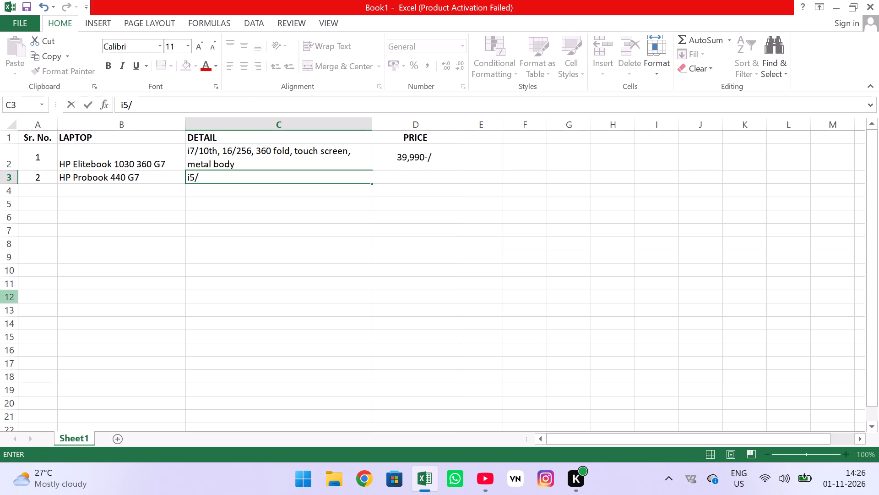
type("10")
type("th")
type(",")
key("space")
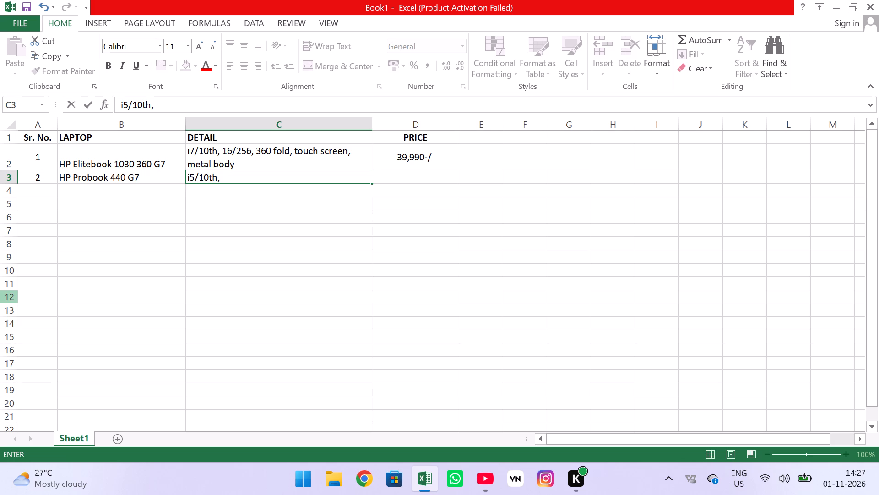
key("8")
type("/256")
type(",")
key("space")
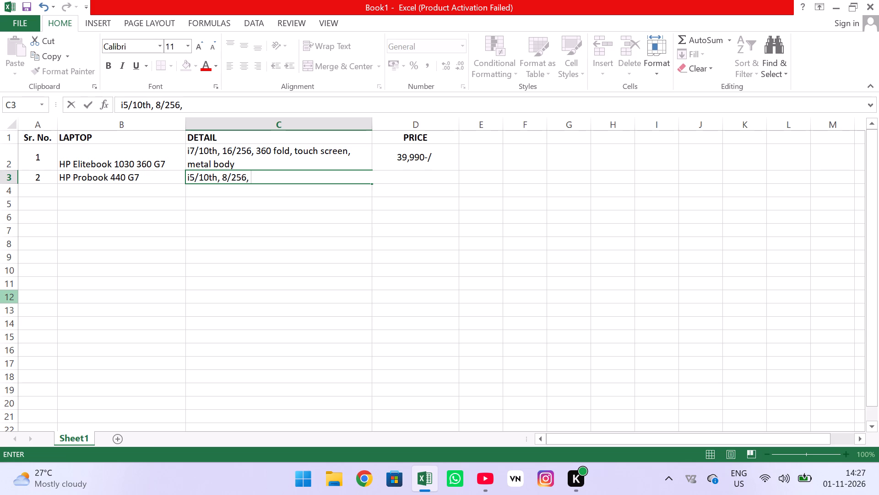
type("meta")
type("l b")
type("ody,")
key("space")
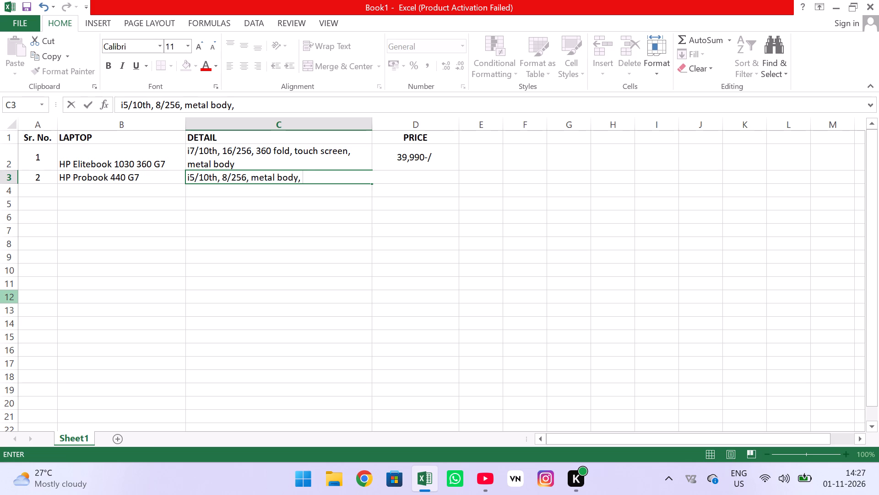
type("finger")
type("prin")
key("t")
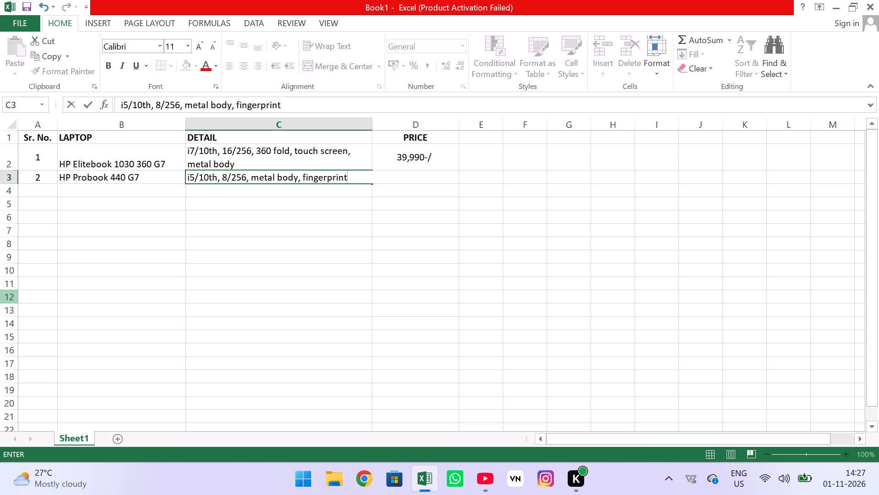
key("space")
type("scanner")
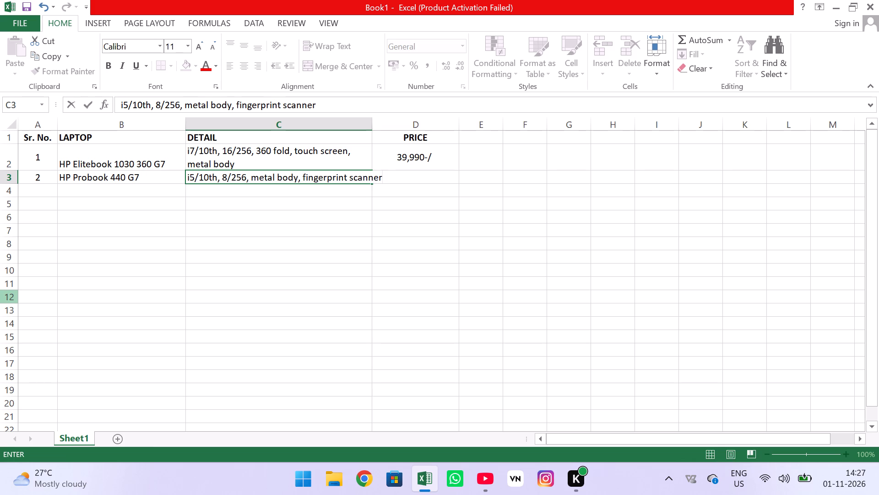
key("space")
left_click(296, 203)
Wrap the text of the HP Probook detail in cell C3.
left_click_drag(261, 170, 264, 179)
left_click(264, 179)
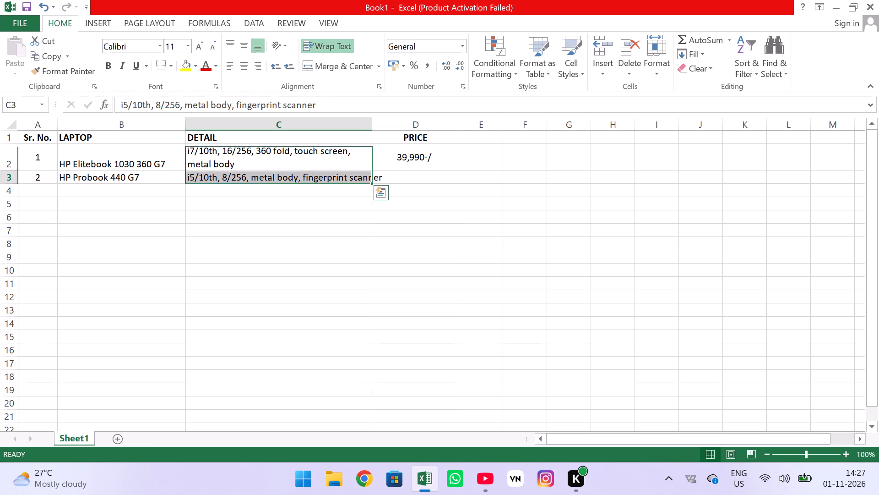
double_click(342, 38)
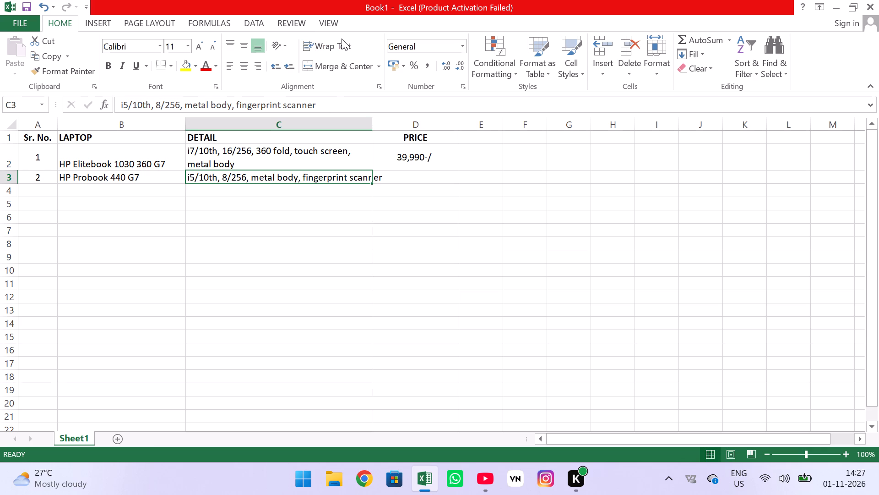
left_click(342, 46)
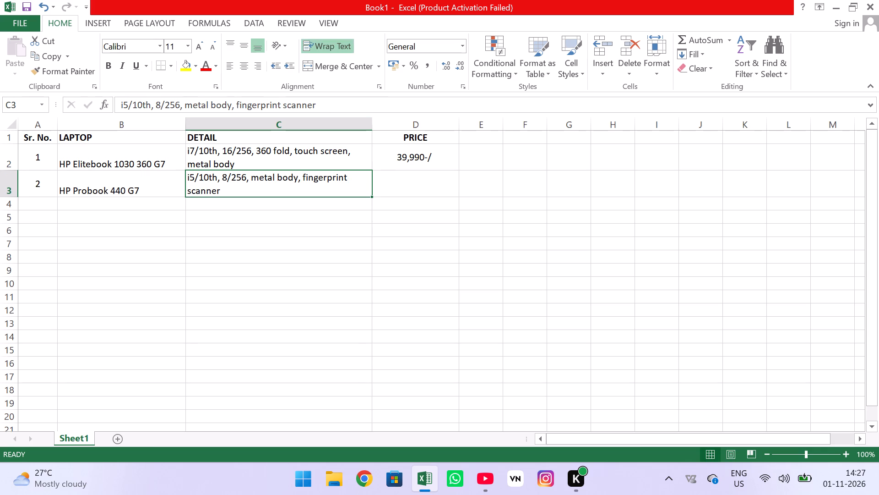
Select the price cell D3 in the HP Probook row.
left_click(423, 198)
left_click(412, 184)
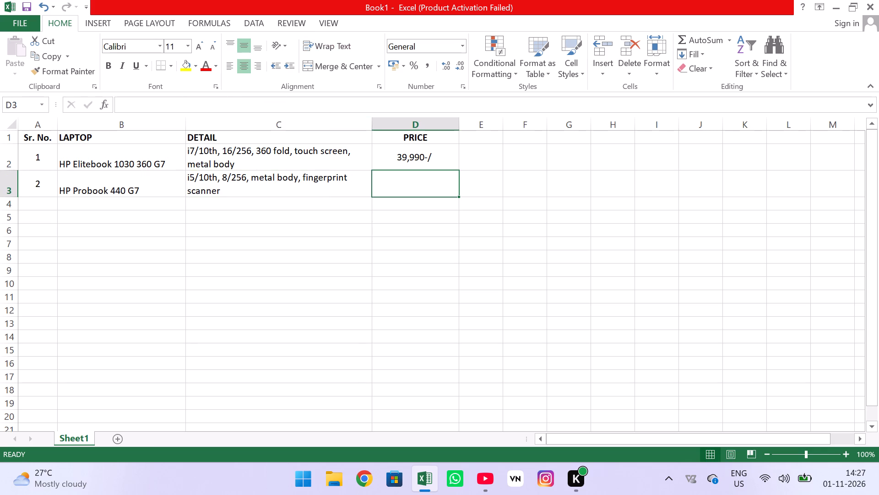
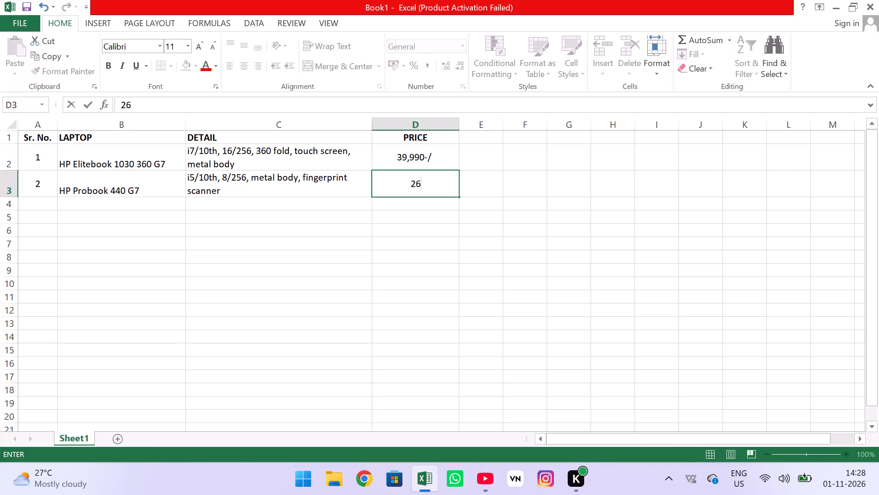
Complete the HP Probook 440 G7 price in cell D3 as "26,750-/".
type(",750")
type("-/")
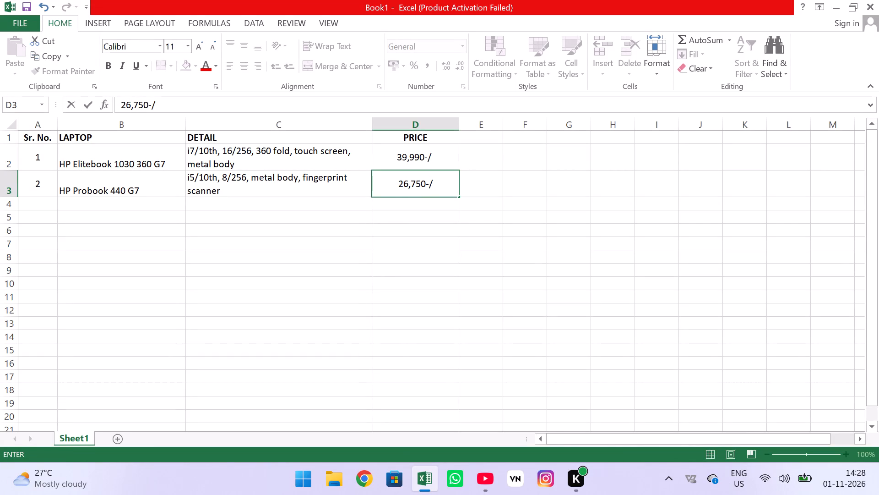
key("Return")
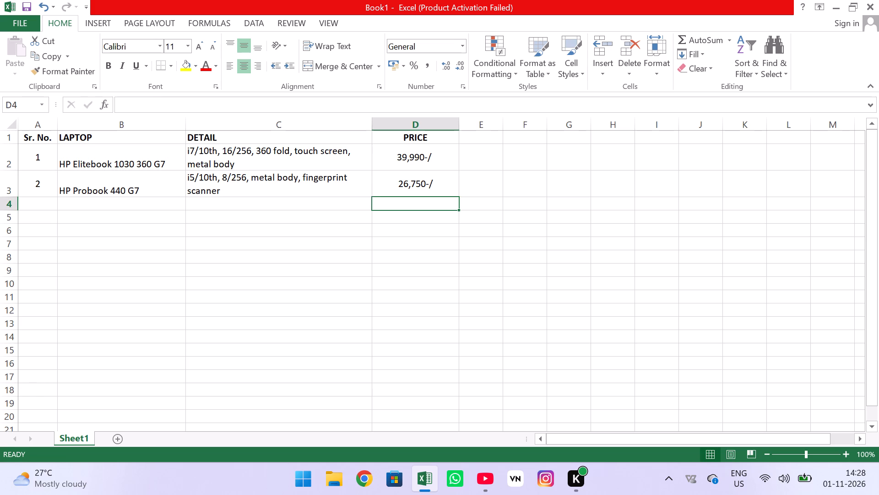
Enter 3 as the serial number in cell A4.
left_click(30, 205)
key("3")
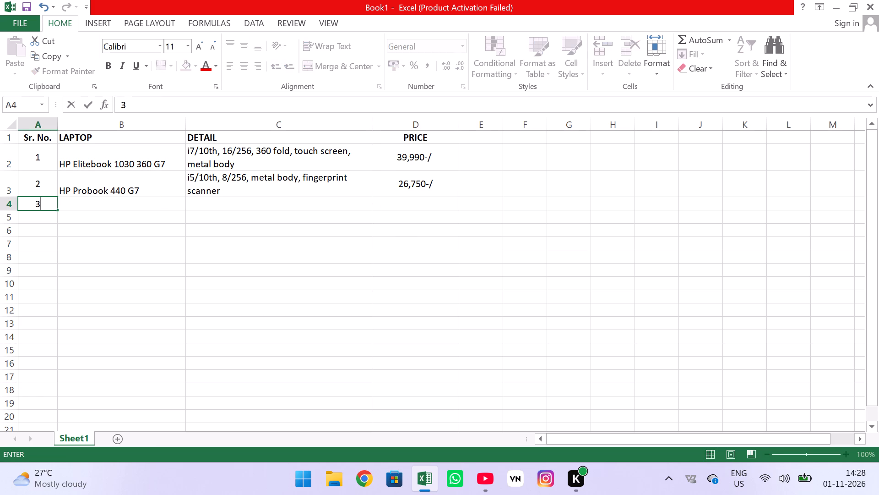
key("Tab")
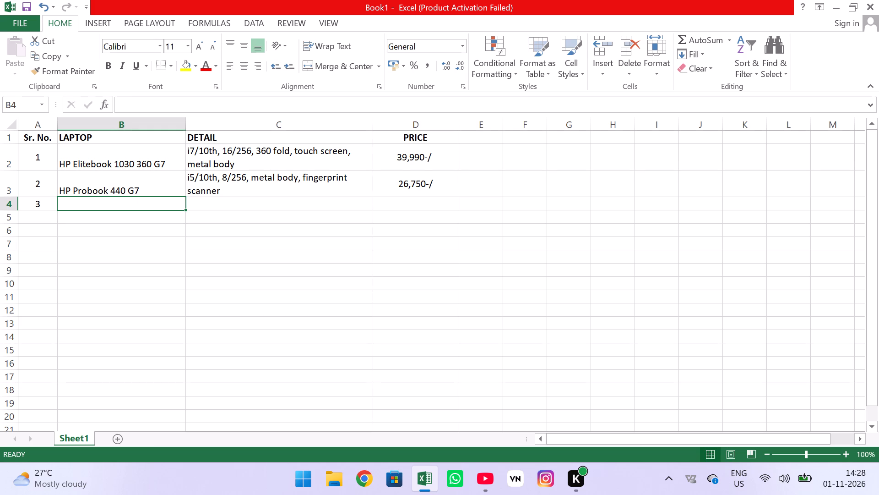
Enter "HP Probook" as the laptop name for serial number 3 in cell B4.
type("HP")
key("space")
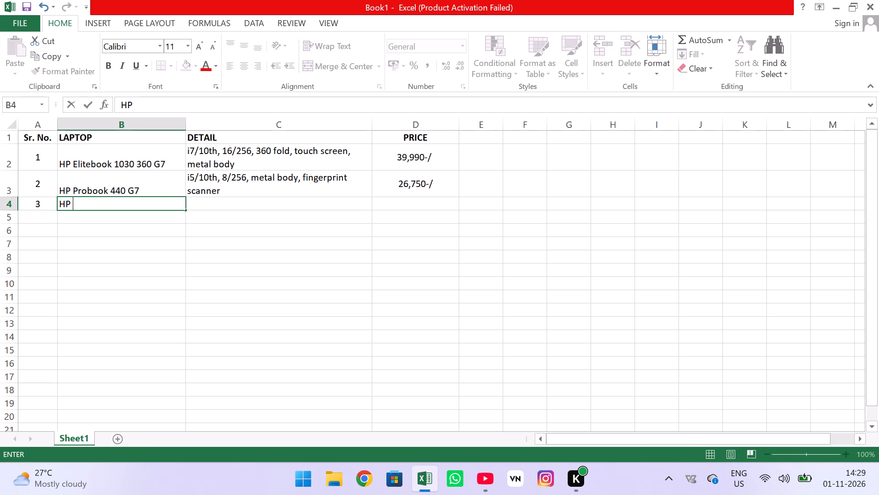
key("shift+p")
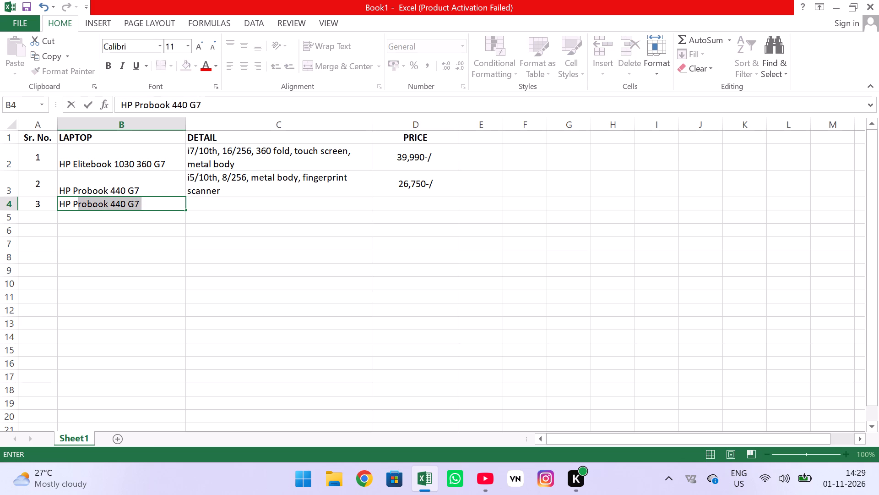
type("robook")
key("space")
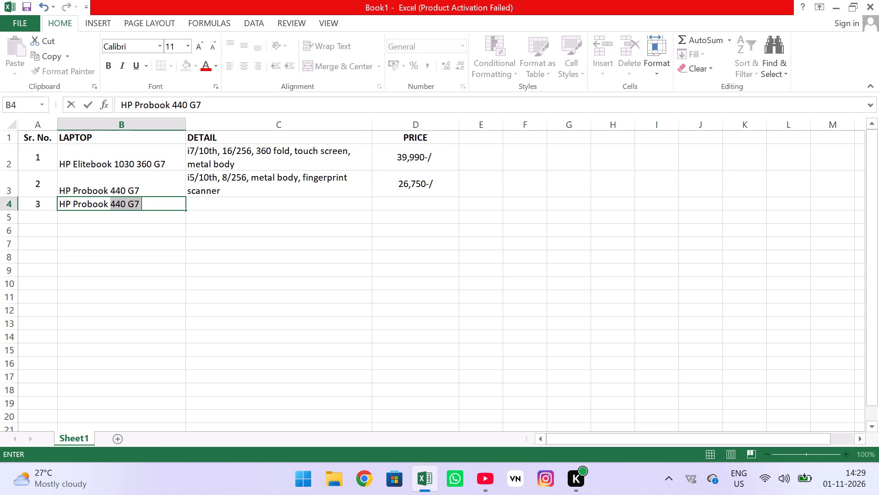
key("space")
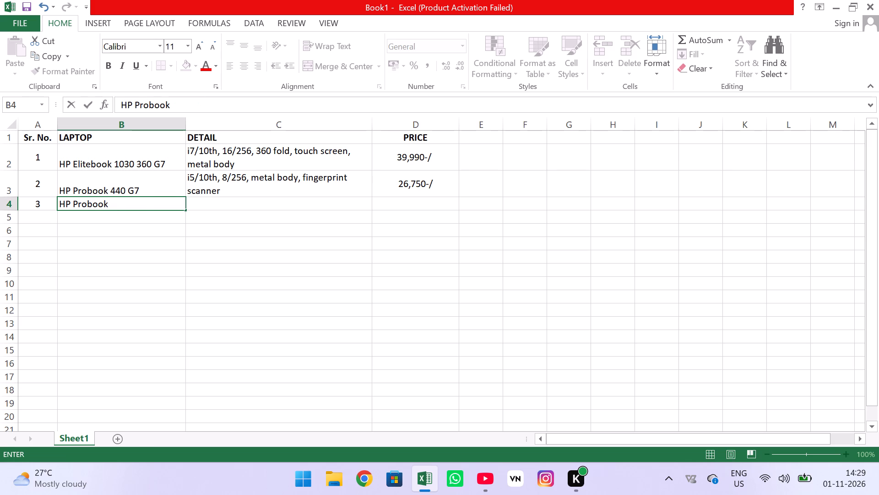
key("Tab")
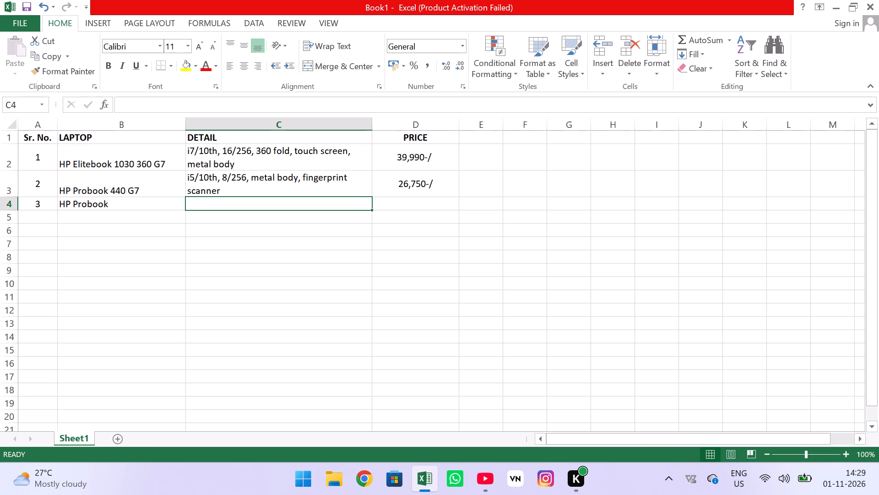
Enter "i5/8th, 8/256," as the start of the detail for serial number 3 in cell C4.
type("i5")
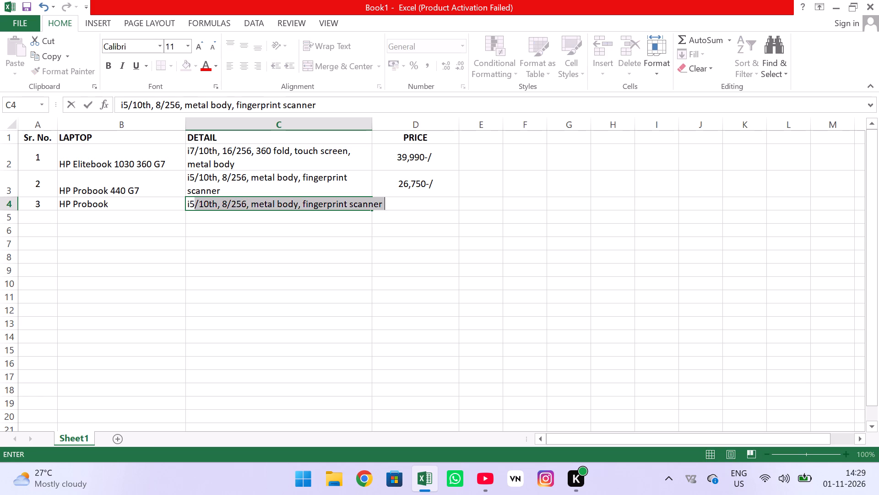
key("slash")
type("8th")
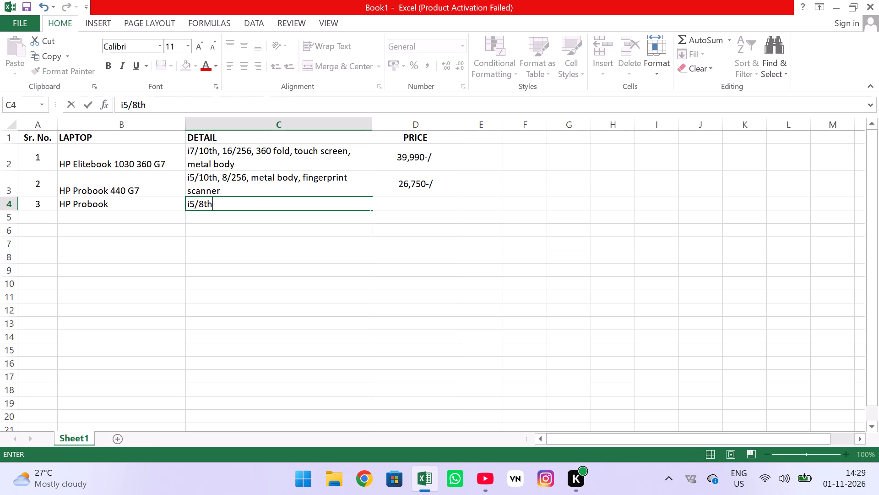
type(",")
key("space")
key("8")
key("slash")
type("256")
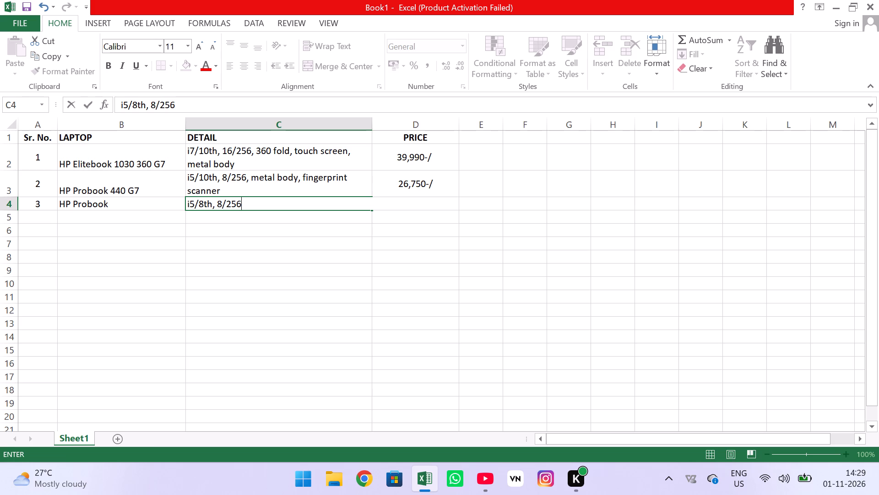
key("comma")
key("space")
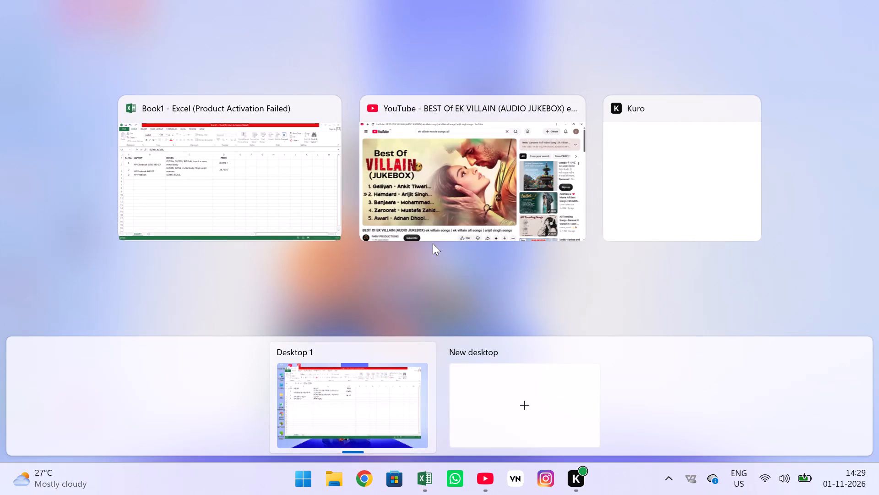
Switch to the YouTube window and pause the Ek Villain audio jukebox video.
left_click(437, 217)
left_click(400, 284)
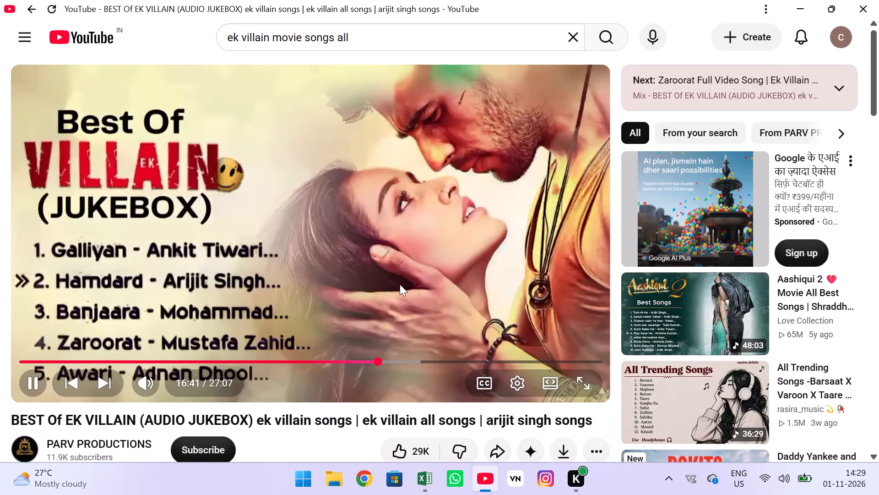
Open WhatsApp.
left_click(453, 476)
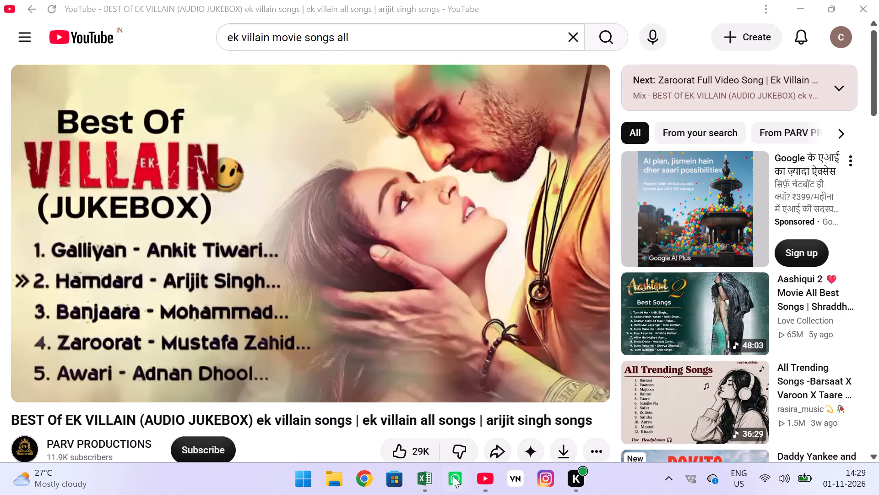
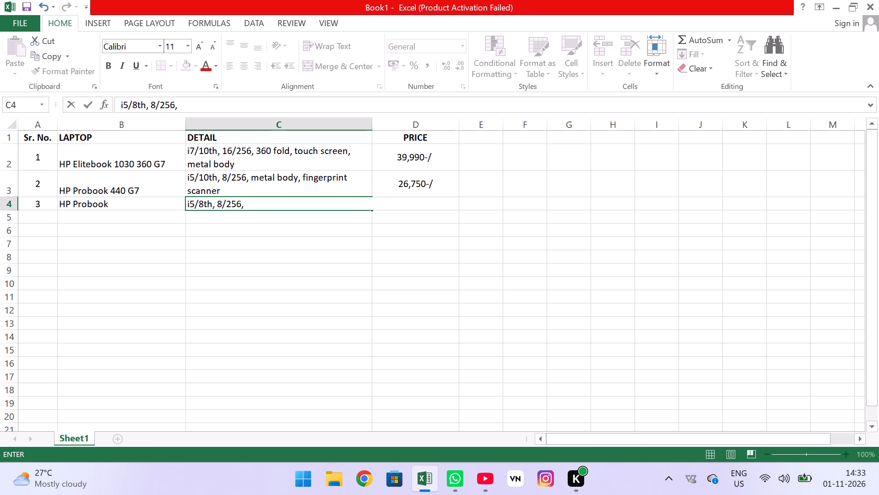
Complete the detail for serial number 3 with "metal body" and enter its price as 23,800-/ in cell D4.
type("metal body")
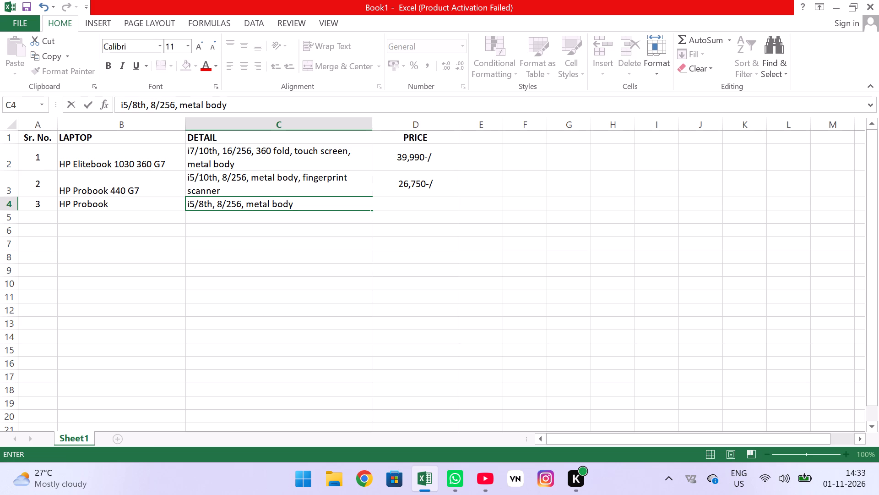
key("space")
key("Tab")
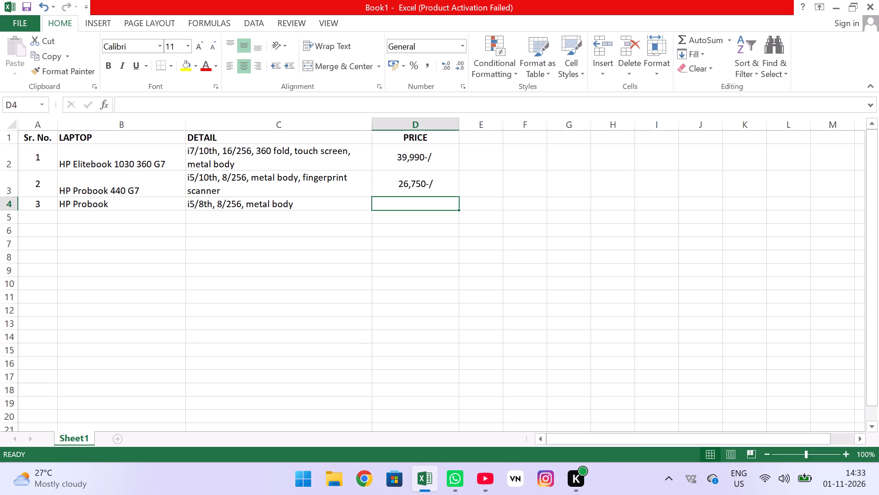
type("23")
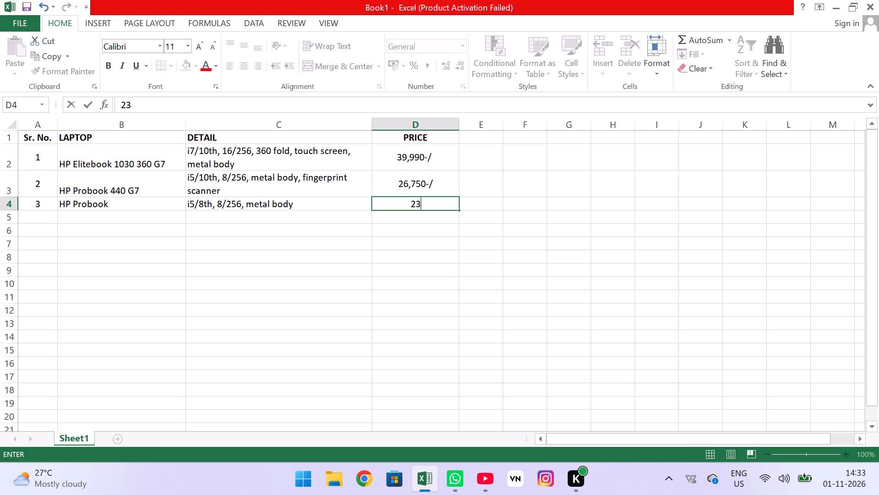
key("comma")
type("800")
key("minus")
key("slash")
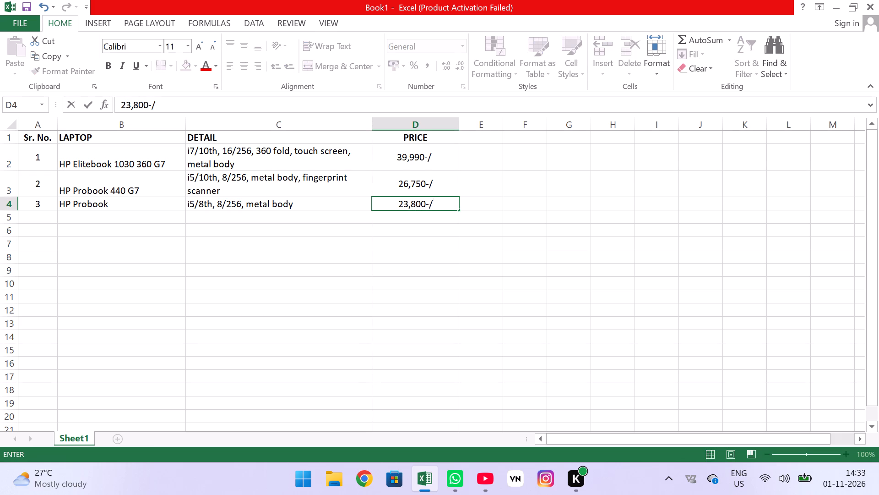
Start the row 5 entry with serial number 4 in cell A5 and laptop name "HP Notbook 240" in cell B5.
left_click(45, 218)
key("4")
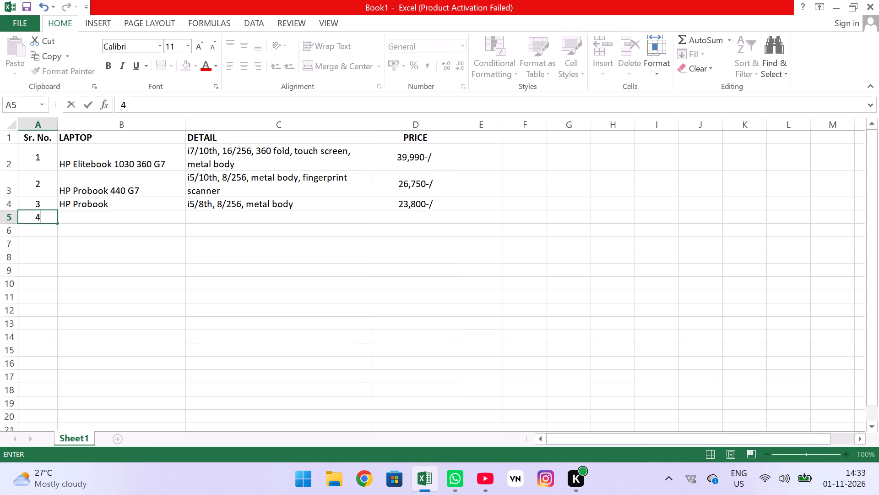
key("Tab")
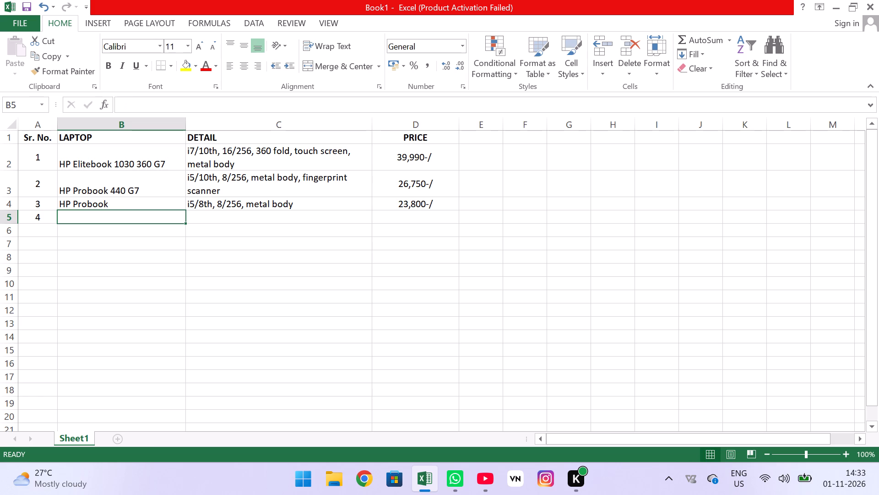
type("HP")
key("space")
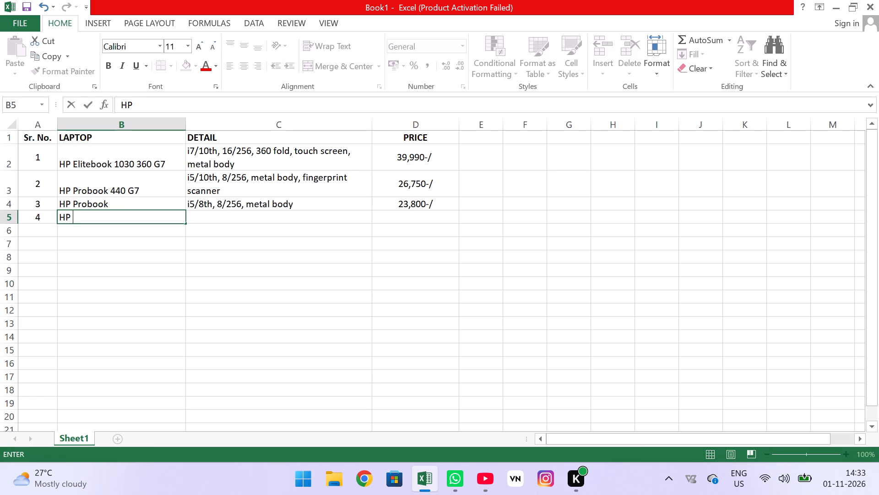
key("shift+n")
type("otn")
key("BackSpace")
type("book")
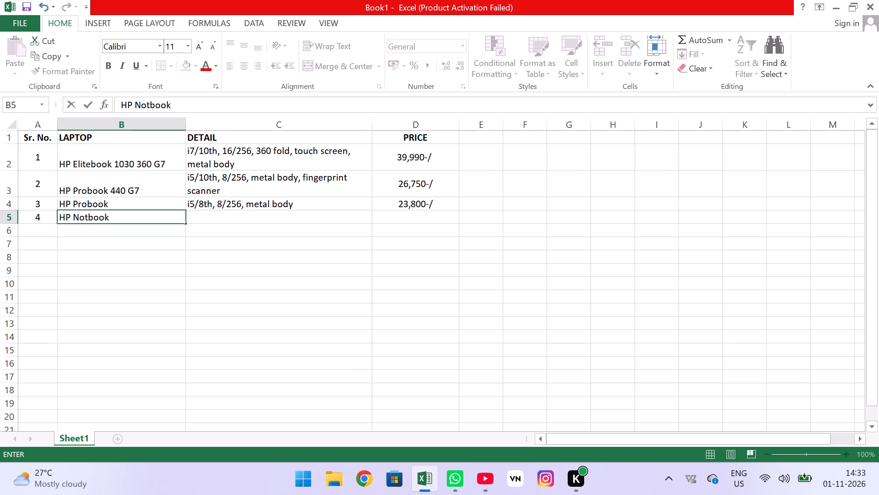
key("space")
key("3")
key("BackSpace")
type("240")
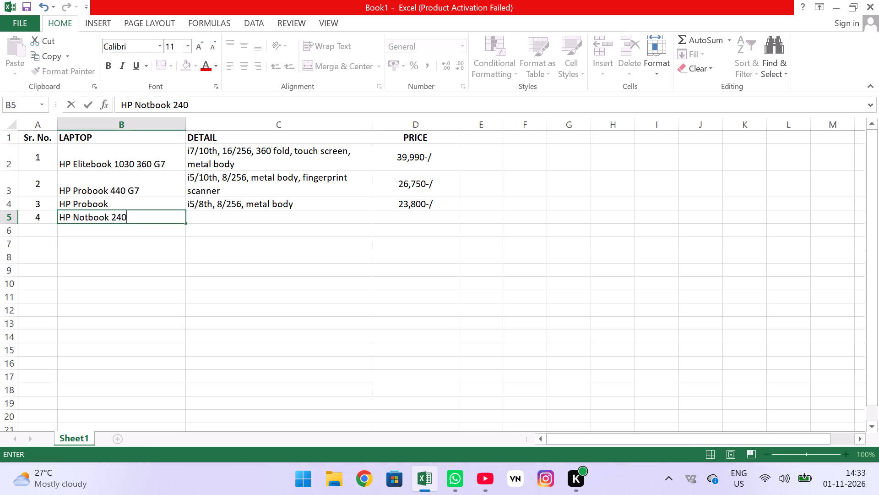
key("Tab")
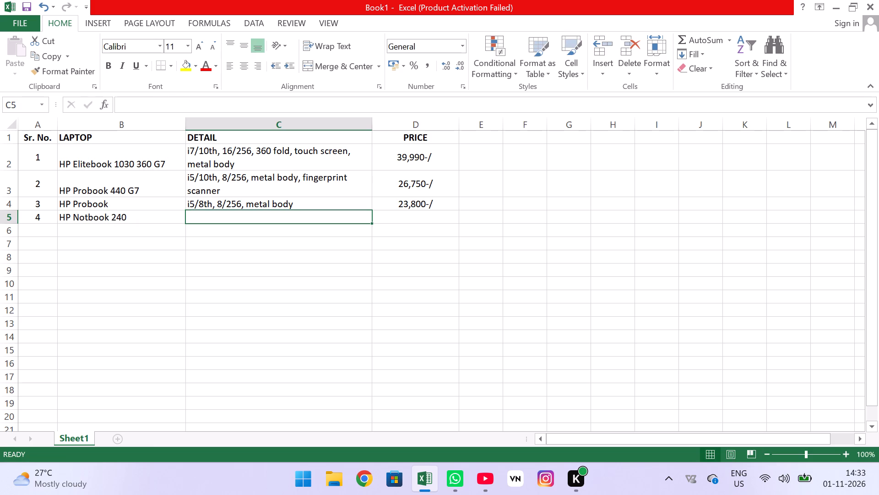
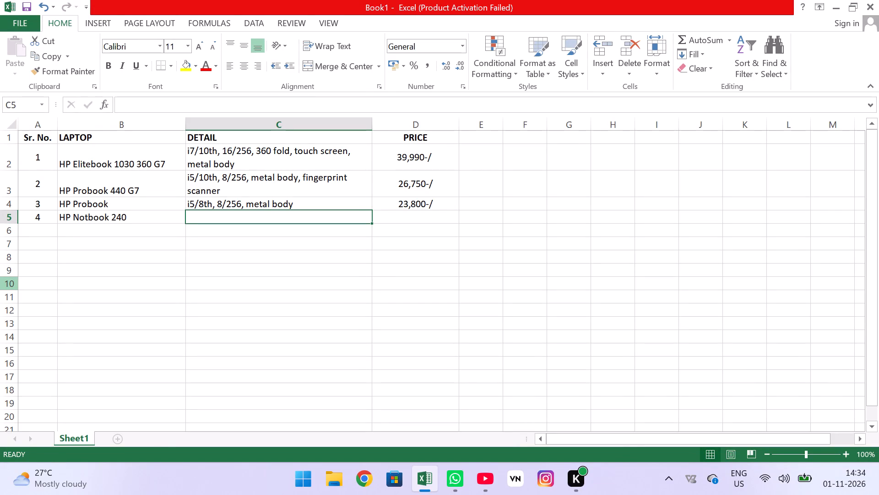
Complete the serial number 4 row with detail "i5/7th, 8/256" in cell C5 and price 19,800-/ in cell D5.
type("i5")
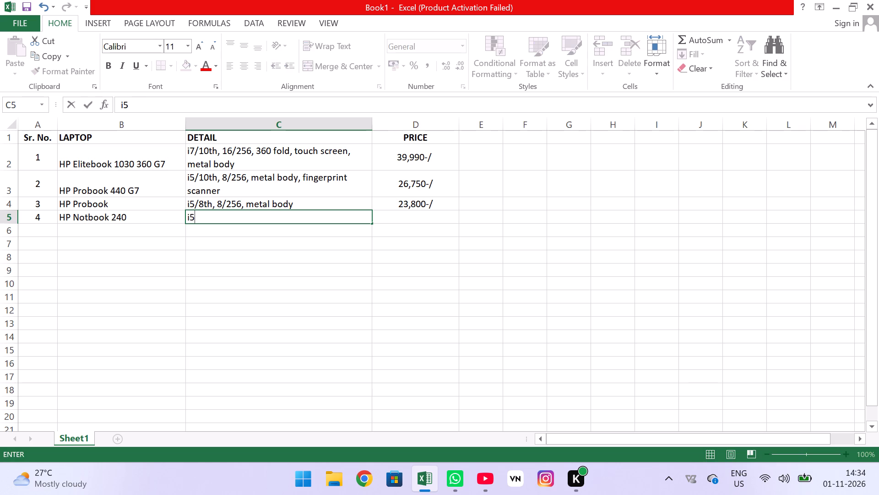
key("slash")
type("7th")
type(",")
key("space")
key("8")
key("slash")
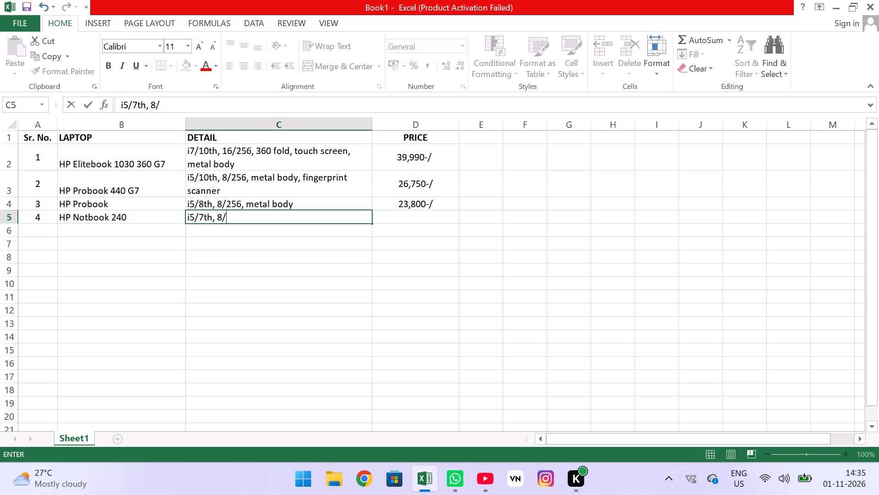
type("256")
key("space")
key("Tab")
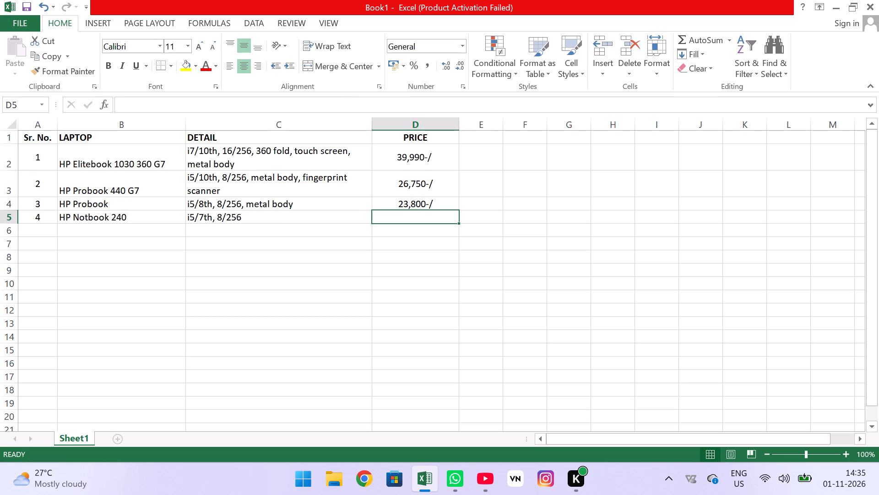
type("19")
type(",800")
type("-/")
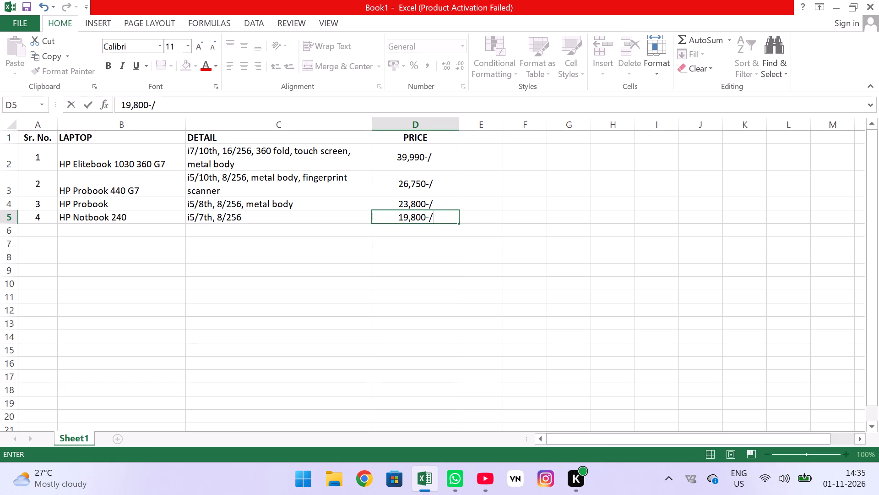
Start the row 6 entry by entering serial number 5 in cell A6.
left_click(21, 234)
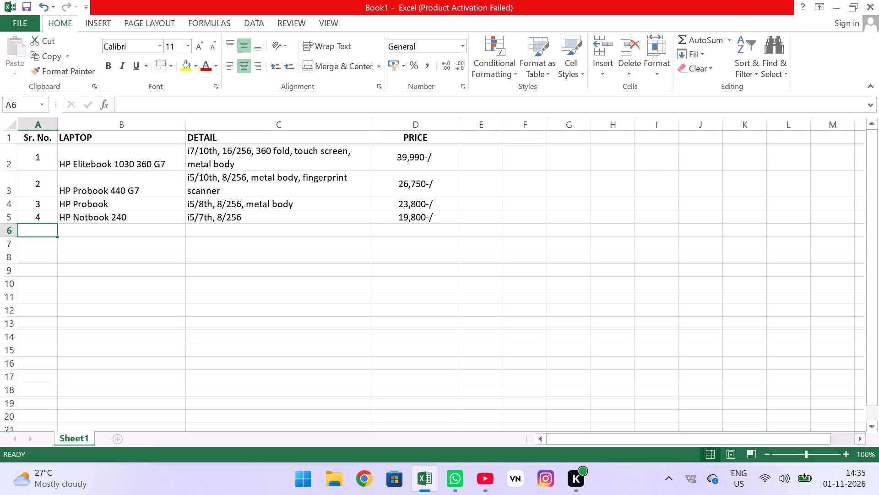
key("5")
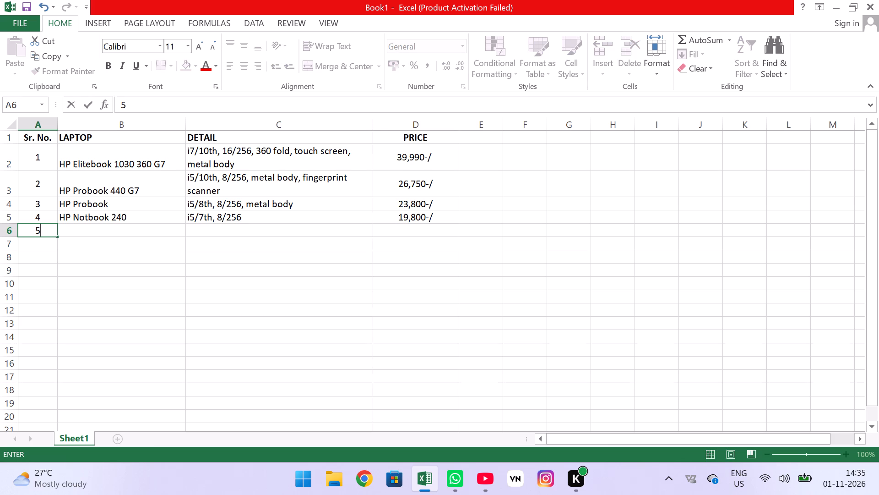
key("space")
key("Tab")
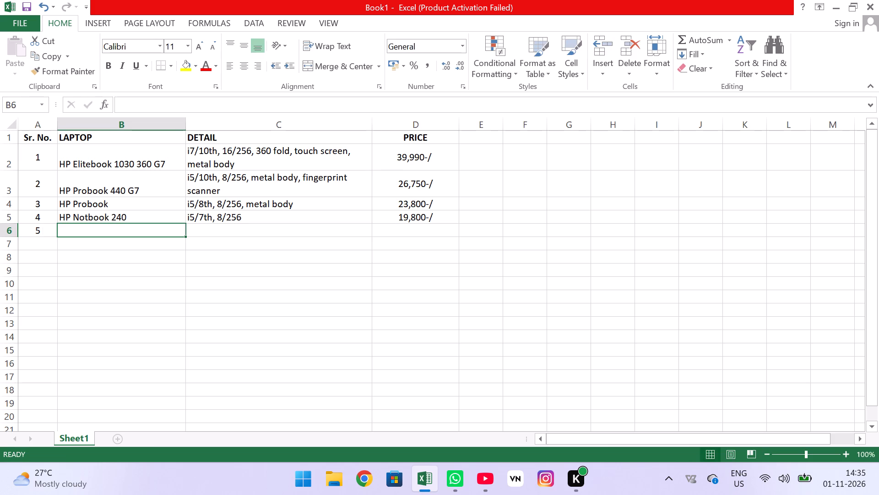
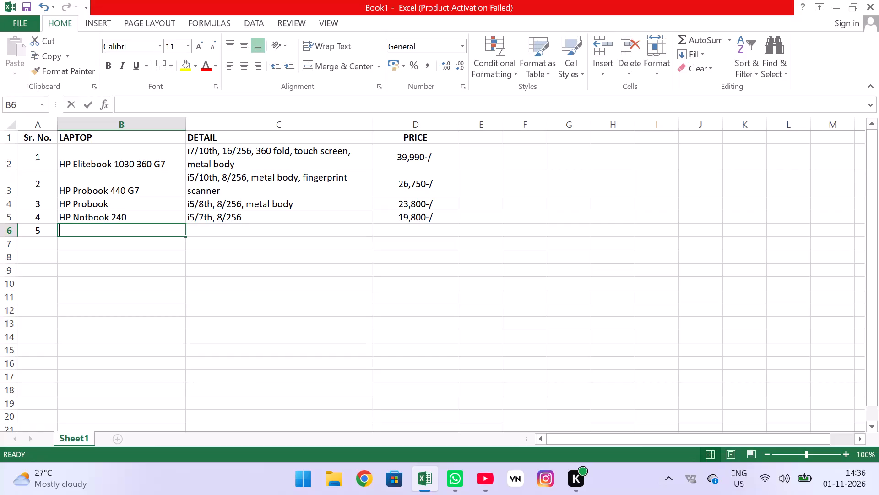
Enter the laptop name "LENOVO Thinkpad P15s" in cell B6.
type("ENO")
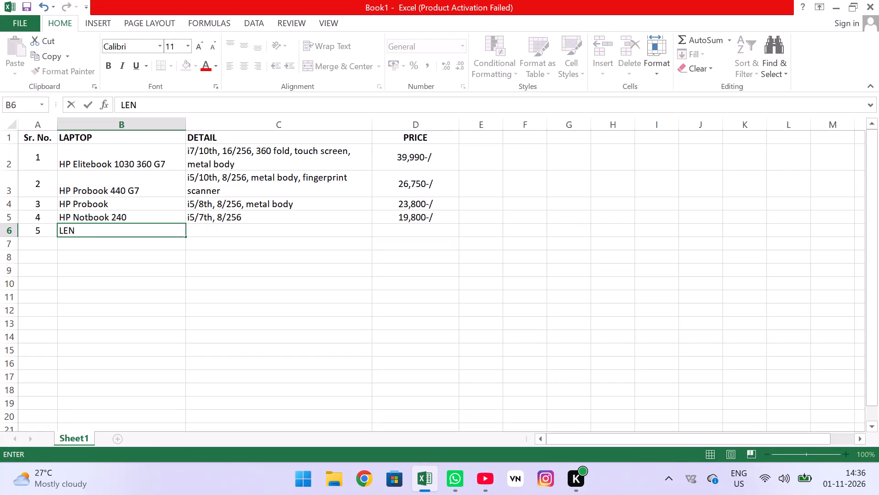
type("VO")
key("space")
type("Think")
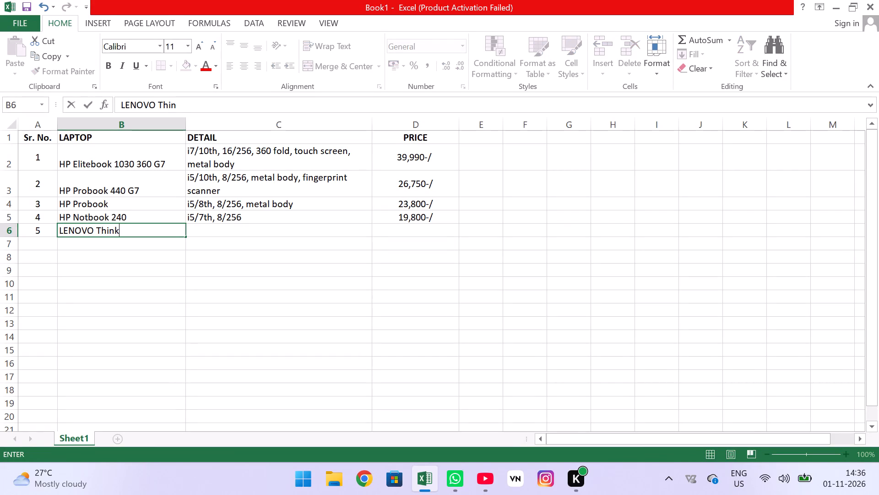
type("pad")
key("space")
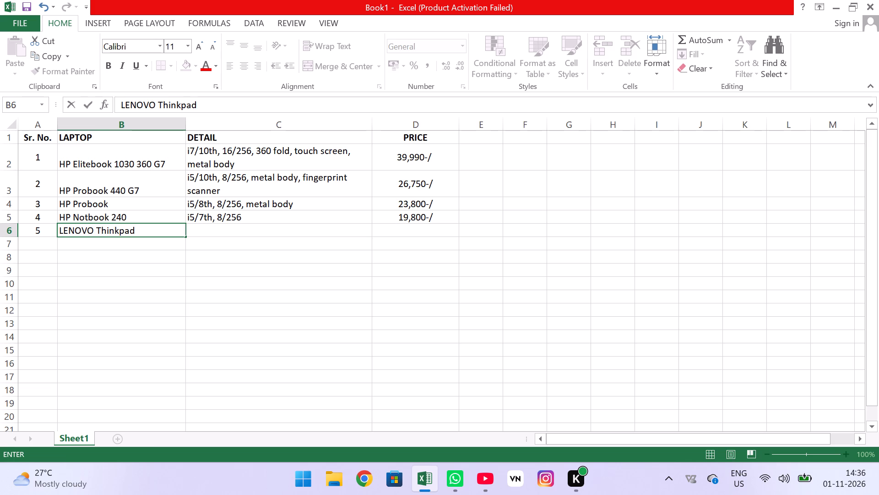
key("shift+p")
type("15s")
key("space")
key("Tab")
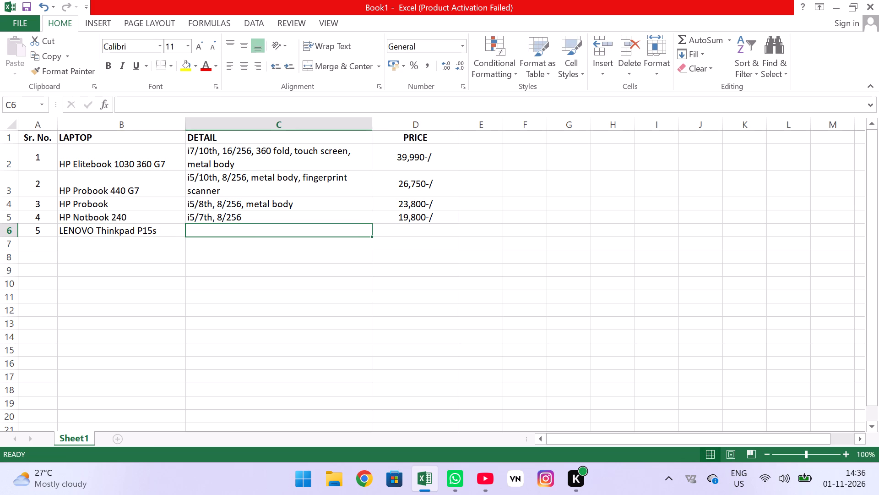
Begin the detail text in cell C6 with the processor and storage specification "i7/10th, 16/512,".
type("i7")
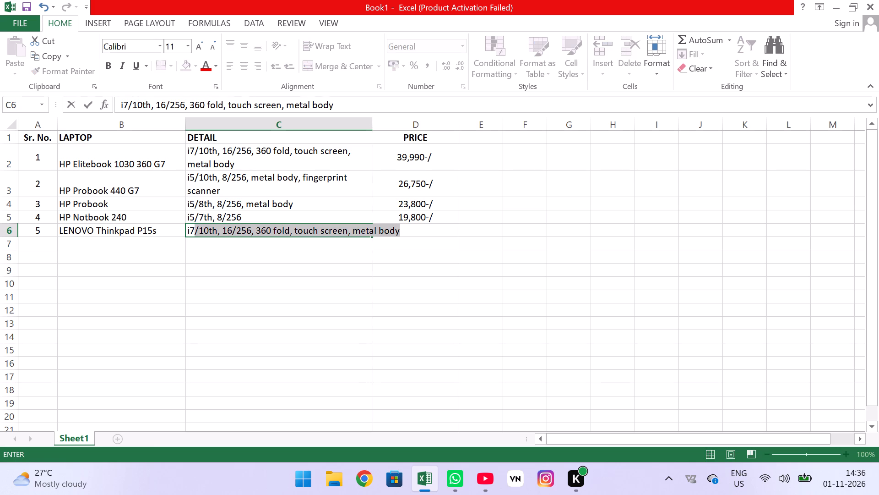
key("slash")
key("1")
type("0t")
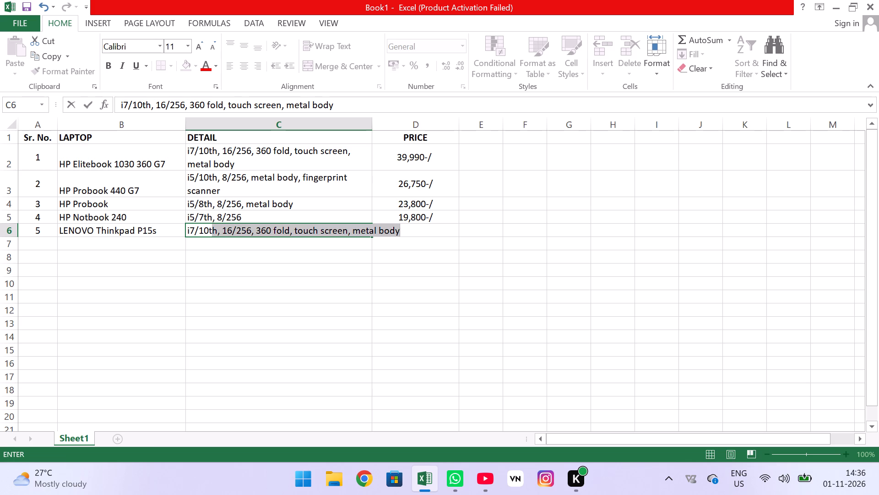
type("h,")
key("space")
type("16")
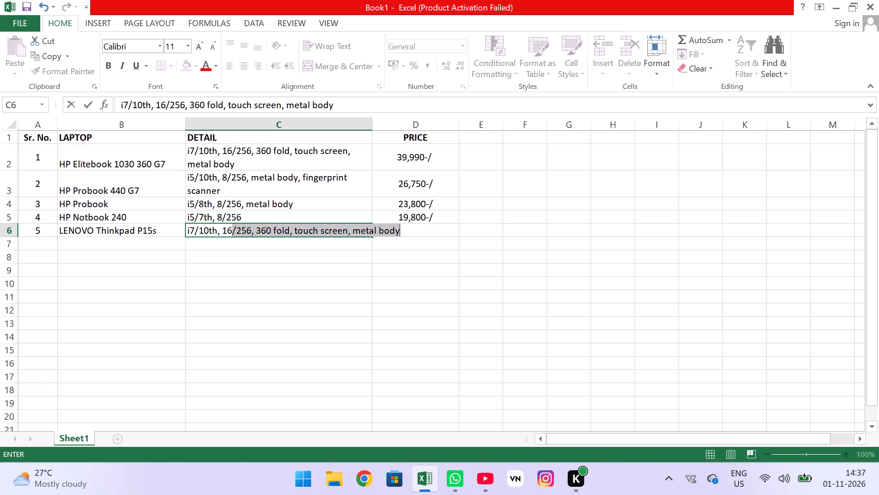
key("slash")
key("5")
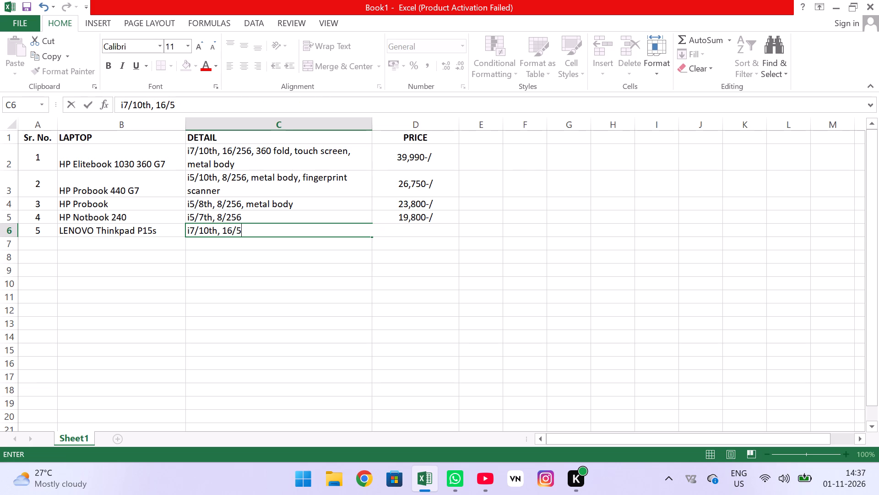
type("12")
type(",")
key("space")
Add "2gb graphic card," to the detail text in cell C6.
type("2gb")
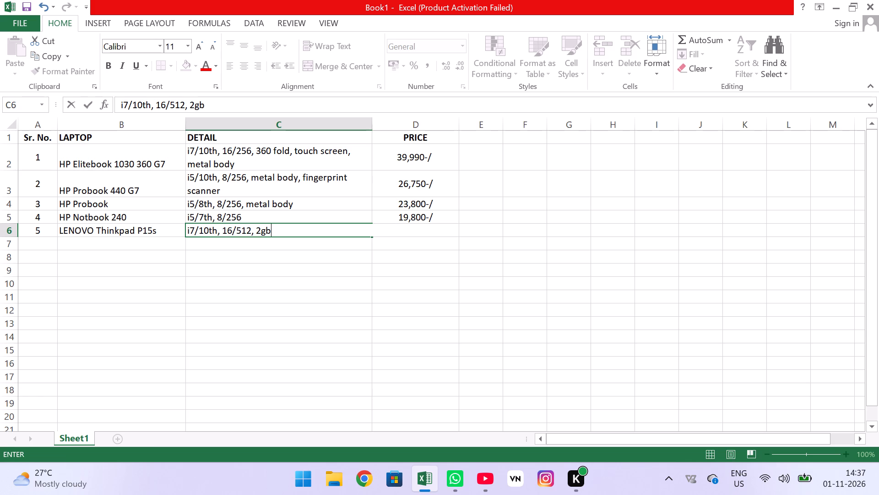
key("space")
type("ga")
key("BackSpace")
type("ra")
type("phi")
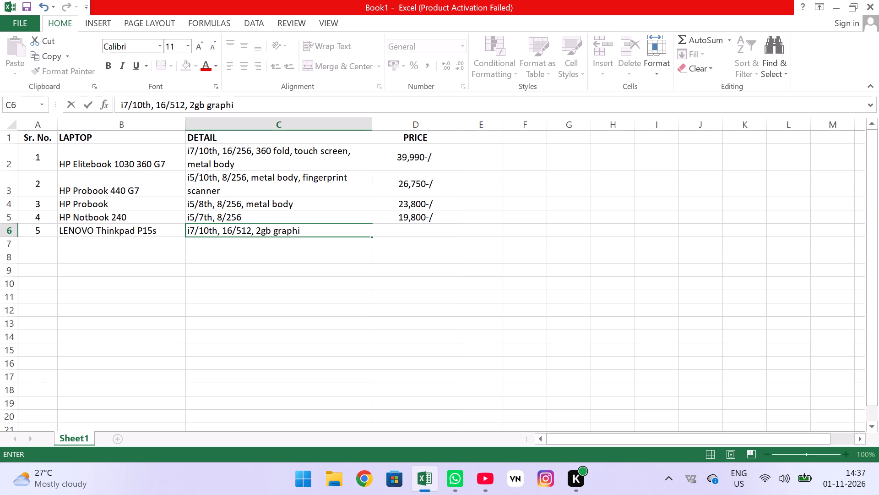
key("c")
key("space")
type("card")
type(",")
key("space")
Add "professional mobile work station," to the detail text in cell C6.
type("pro")
type("fe")
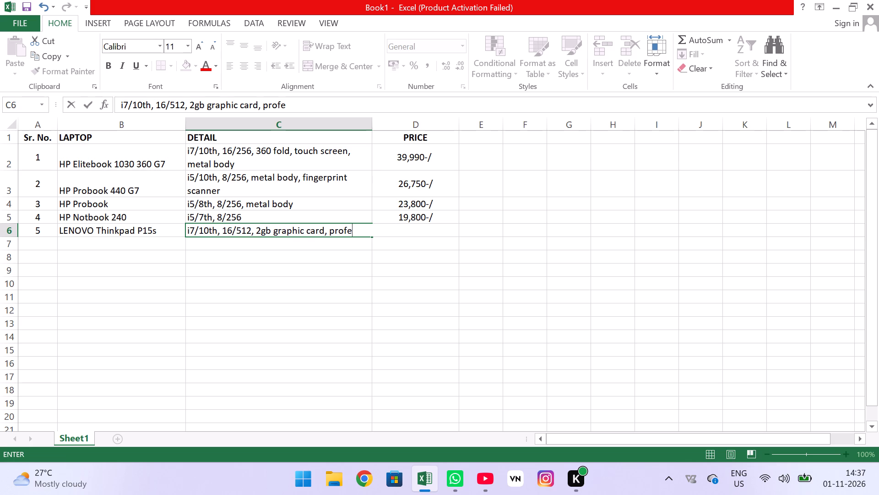
type("ss")
key("i")
type("onal")
key("space")
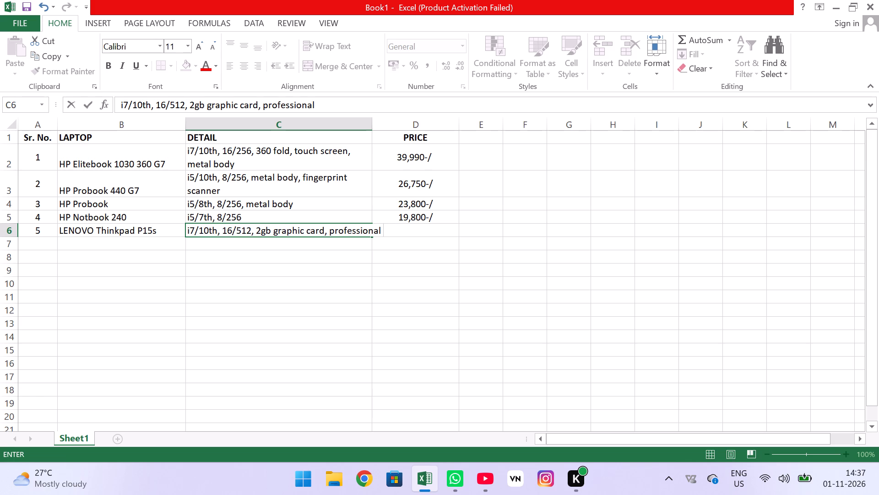
type("mobile")
key("space")
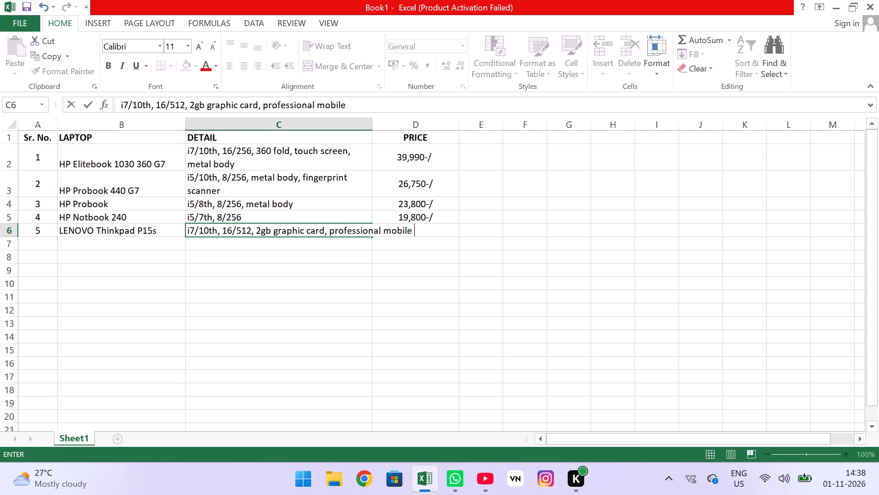
type("wo")
type("rk")
key("space")
type("station")
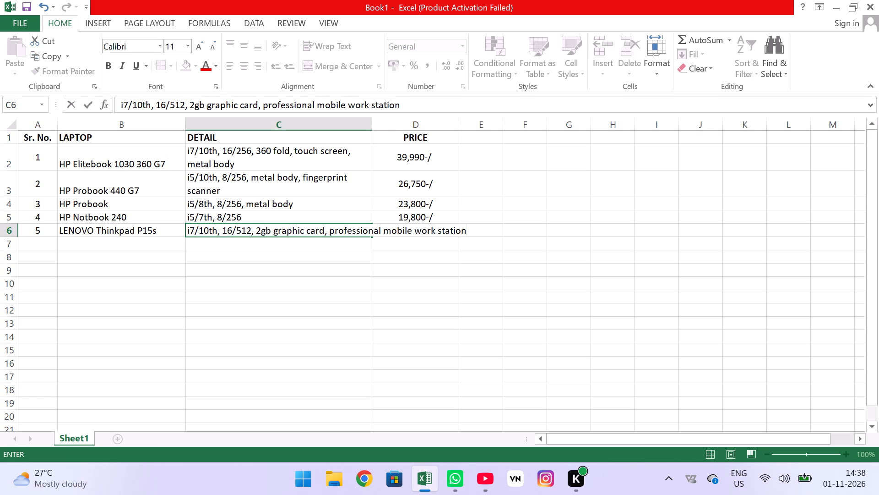
type(",")
key("space")
Add "backlight keybord, fingerprint," to the detail text in cell C6.
type("backlight")
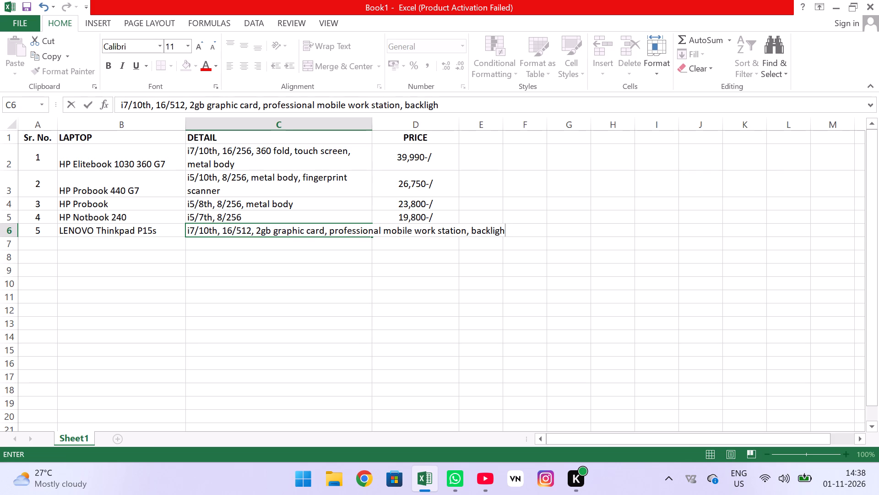
key("space")
type("ke")
type("ybord")
type(",")
key("space")
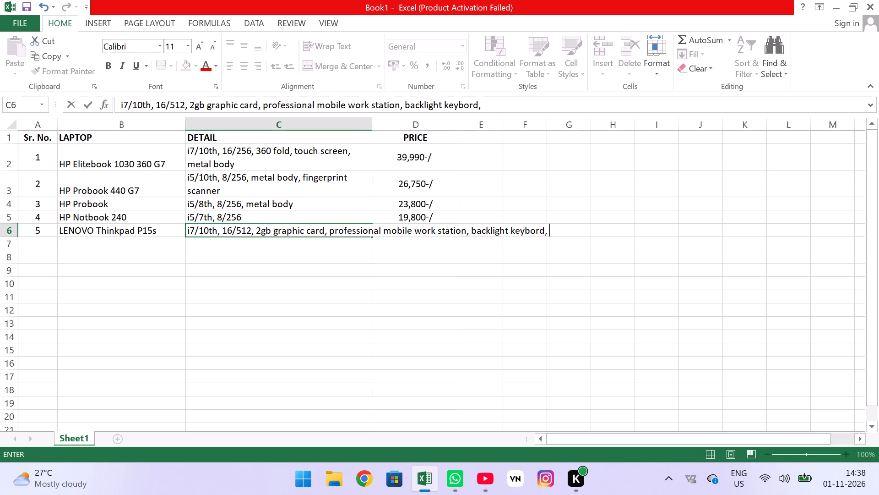
type("fin")
type("ger")
type("print")
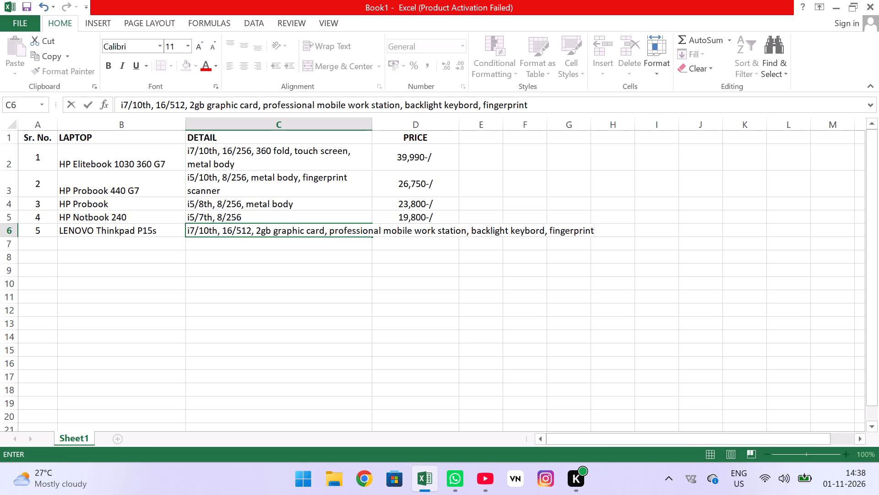
type(",")
key("space")
Finish the detail text in cell C6 with the graphics model "Nvidia Quodro P520".
key("shift+n")
type("vi")
type("dia")
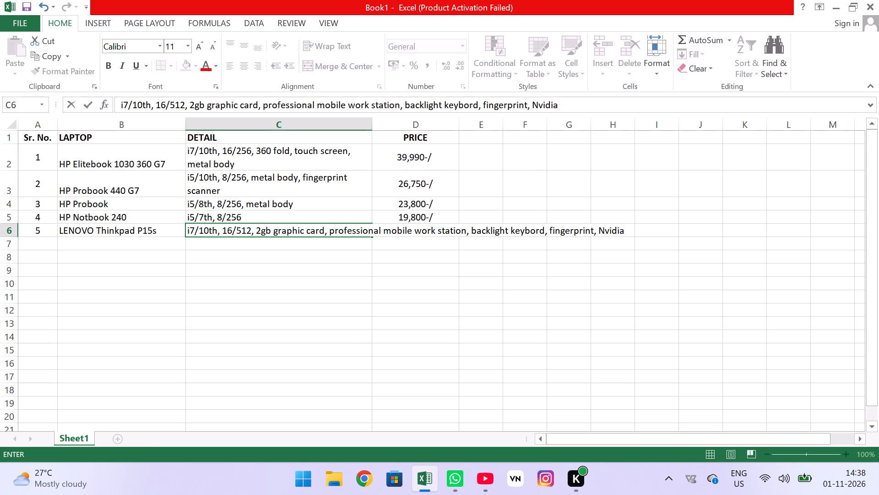
key("space")
key("shift+q")
type("uo")
type("dro")
type(",")
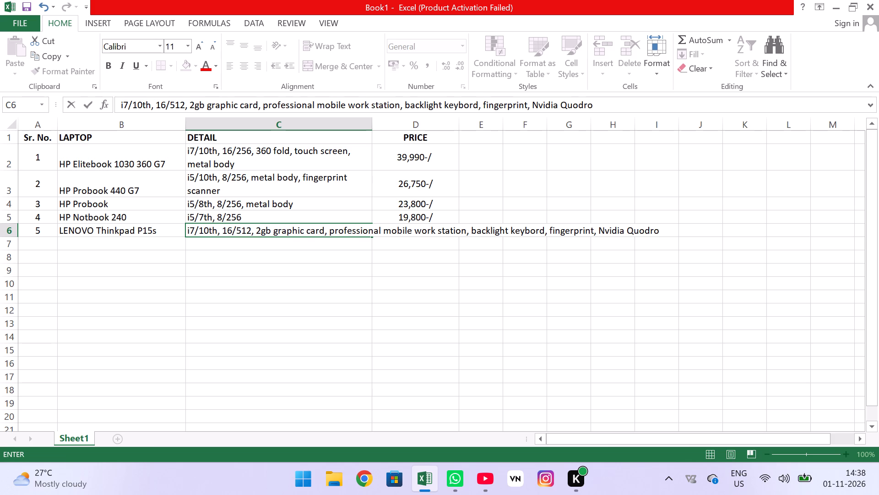
key("space")
key("BackSpace")
key("BackSpace")
key("space")
key("shift+p")
type("52")
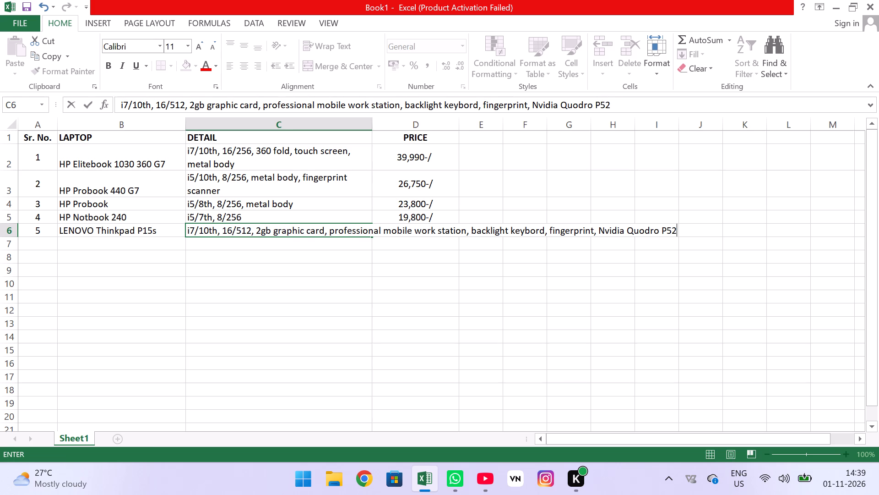
key("0")
left_click(213, 275)
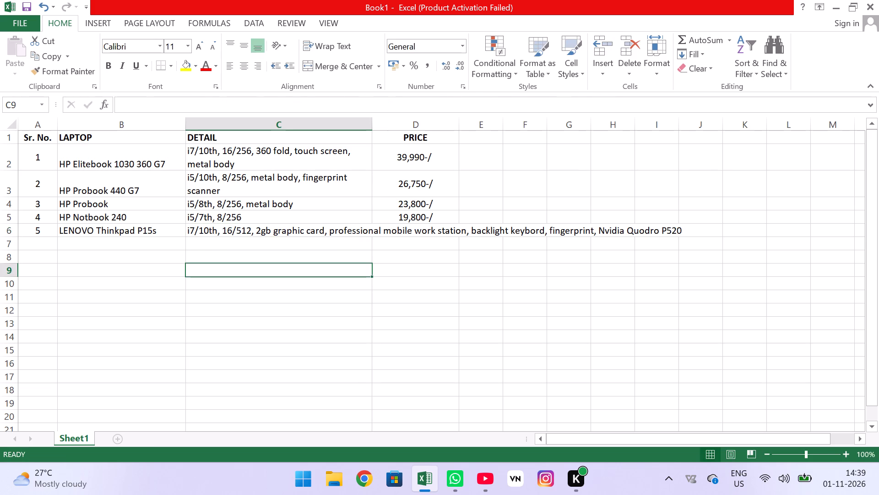
Wrap the text in detail cell C6.
left_click(224, 231)
left_click(313, 42)
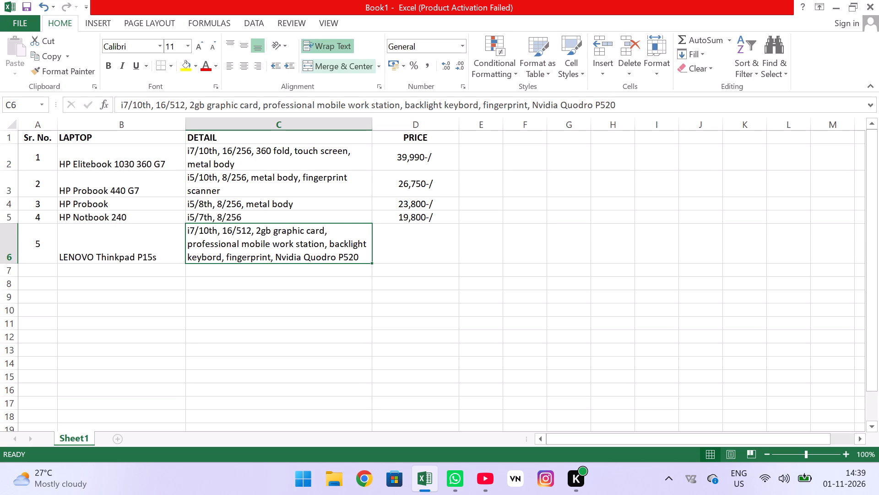
Enter the price "39,845-/" for the LENOVO Thinkpad P15s in cell D6.
left_click(421, 243)
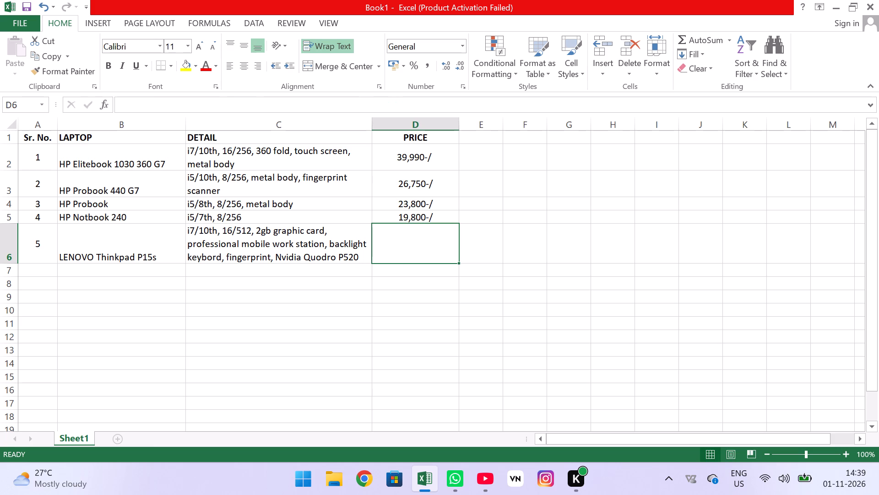
type("39")
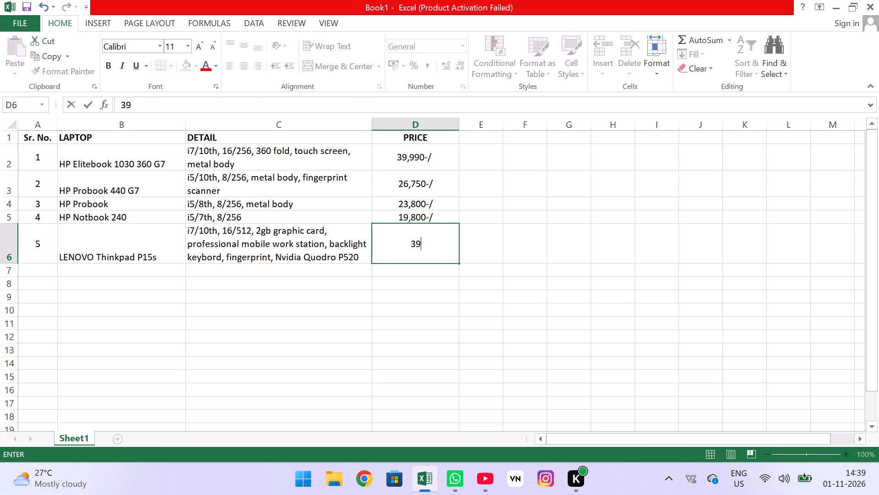
key("comma")
type("84")
key("5")
key("minus")
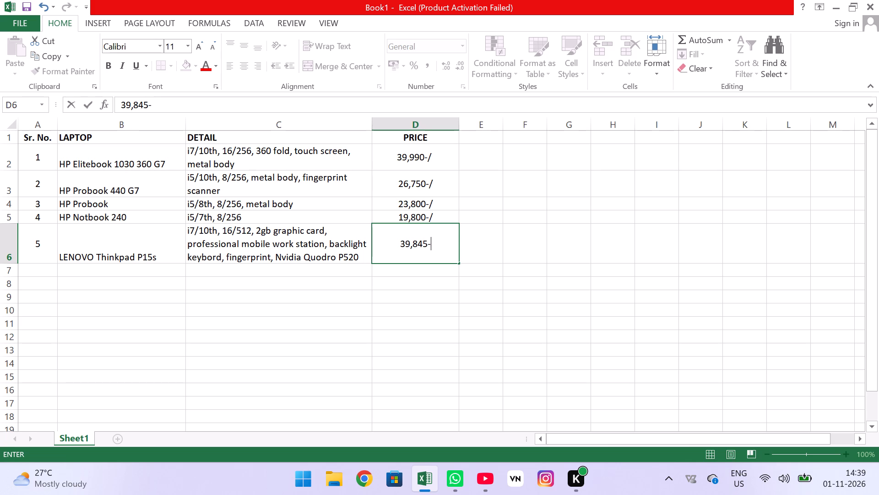
key("slash")
Enter serial number 6 in cell A7.
left_click(38, 277)
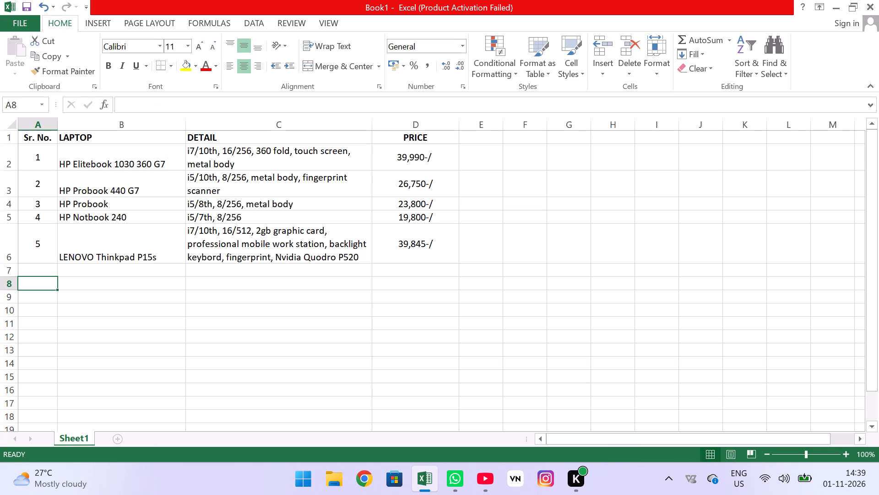
left_click(36, 272)
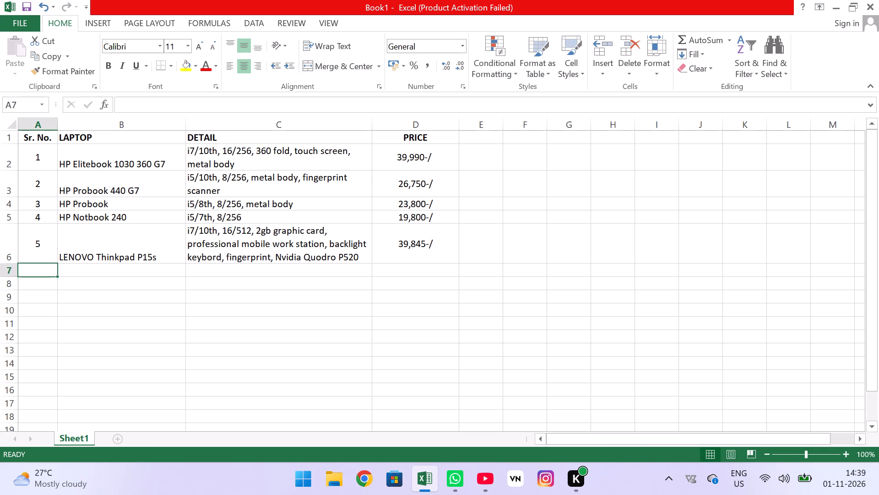
key("6")
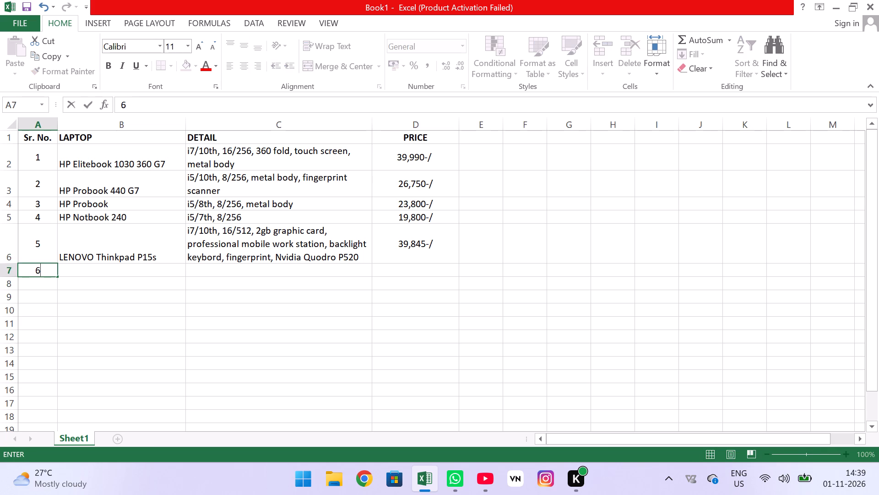
key("Tab")
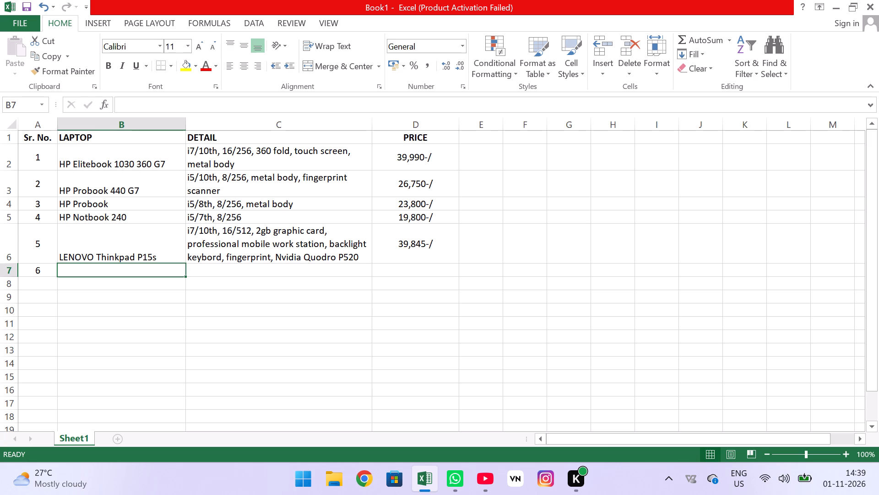
Enter the laptop name "LENOVO Thinkpad T480/T490" in cell B7.
type("LEN")
key("shift+o")
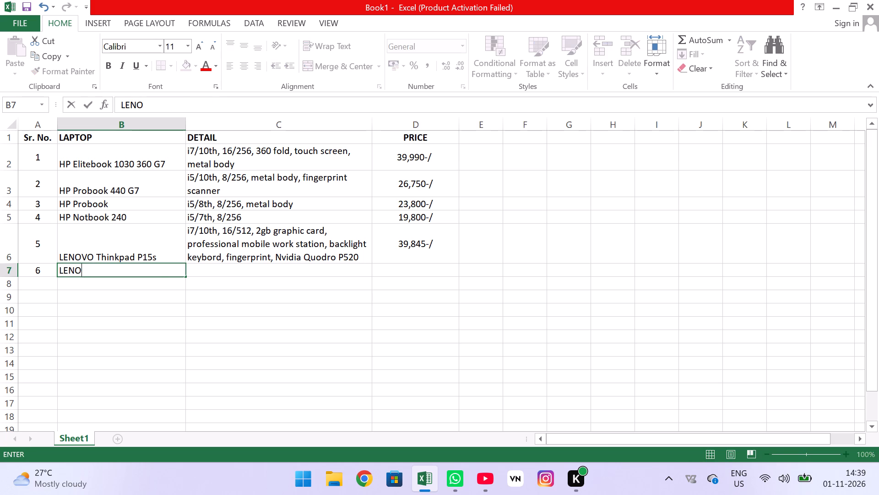
left_click(169, 274)
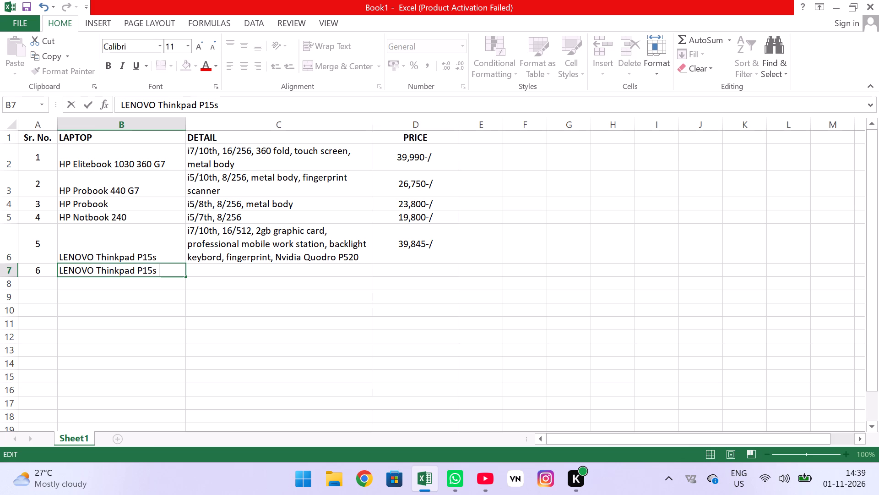
key("BackSpace")
key("BackSpace")
key("BackSpace")
key("BackSpace")
key("BackSpace")
key("shift+t")
type("480")
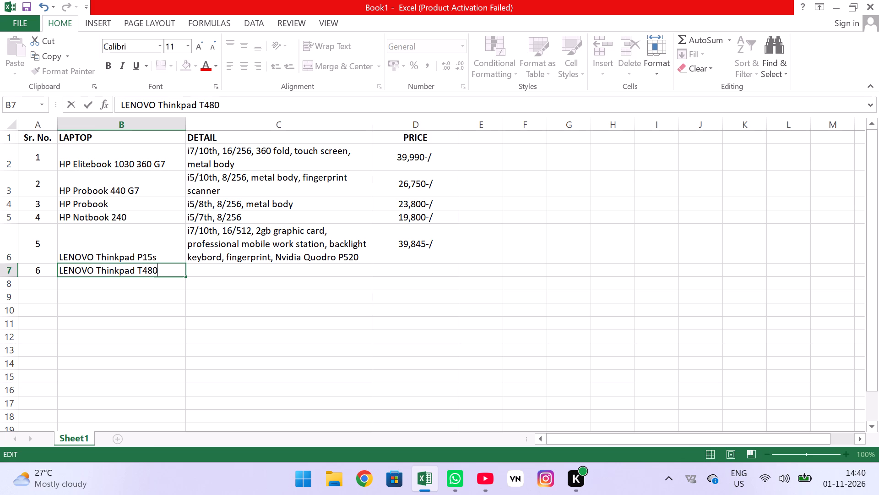
key("slash")
key("shift+t")
type("490")
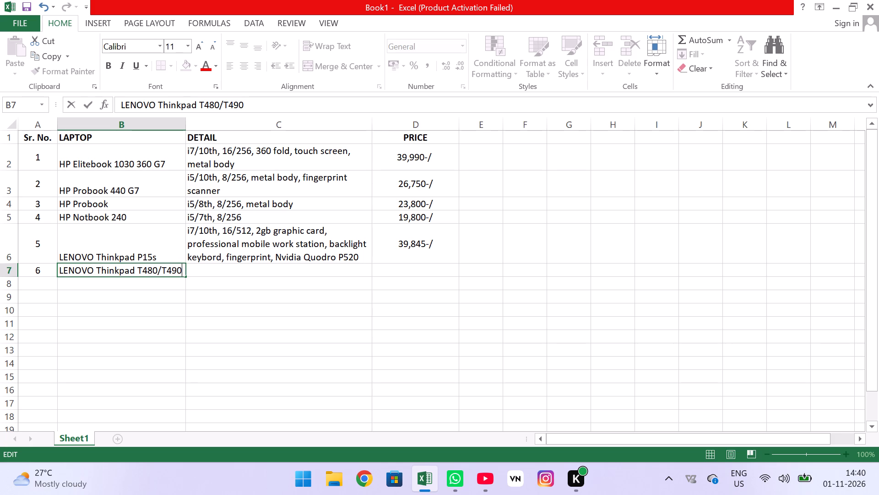
key("Tab")
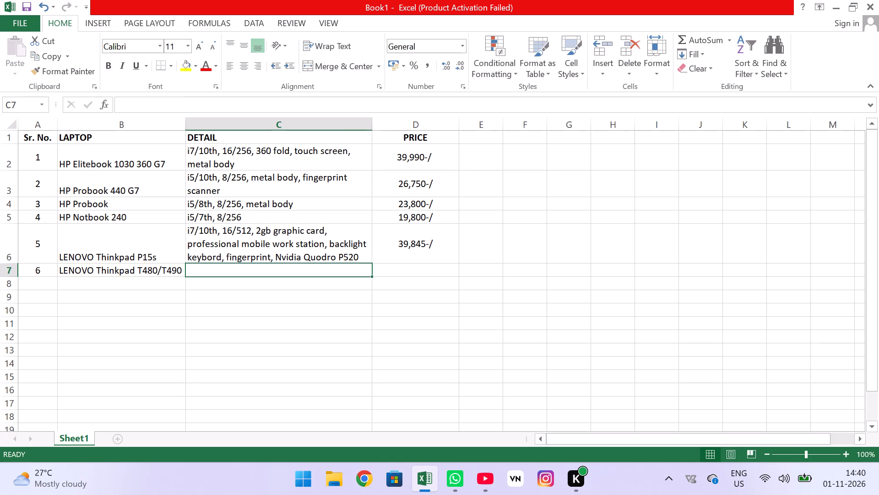
Enter the detail "i7/8th, 8/256, " for the LENOVO Thinkpad T480/T490 in cell C7.
type("i7")
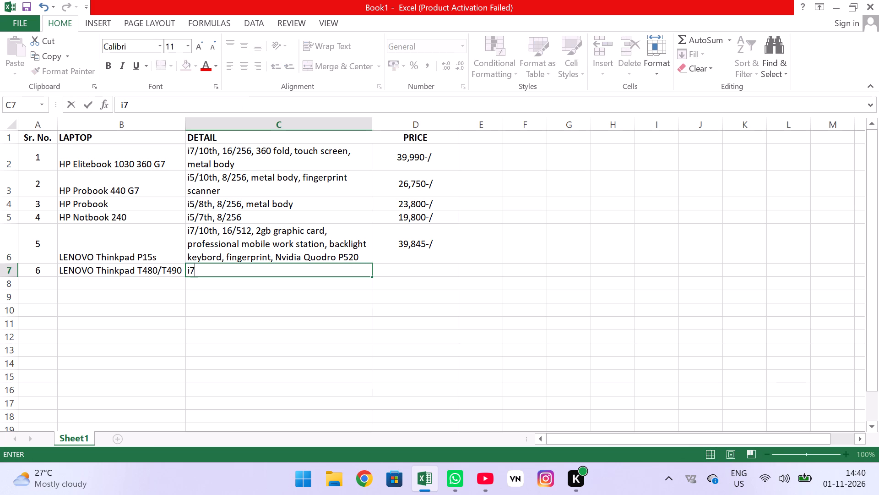
key("slash")
type("8th")
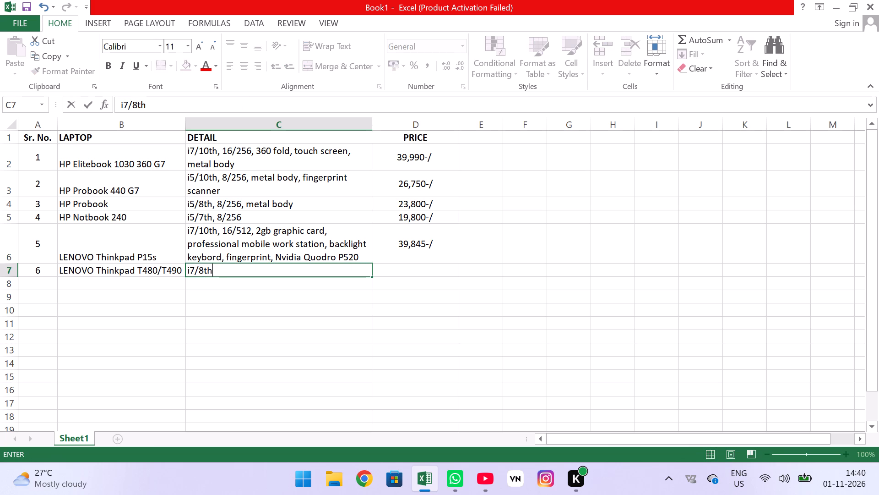
type(",")
key("space")
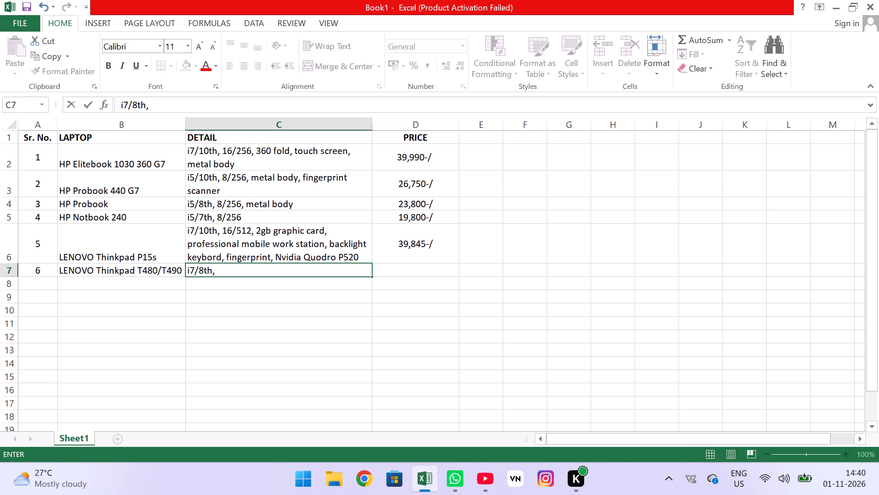
key("8")
key("slash")
type("256")
type(",")
key("space")
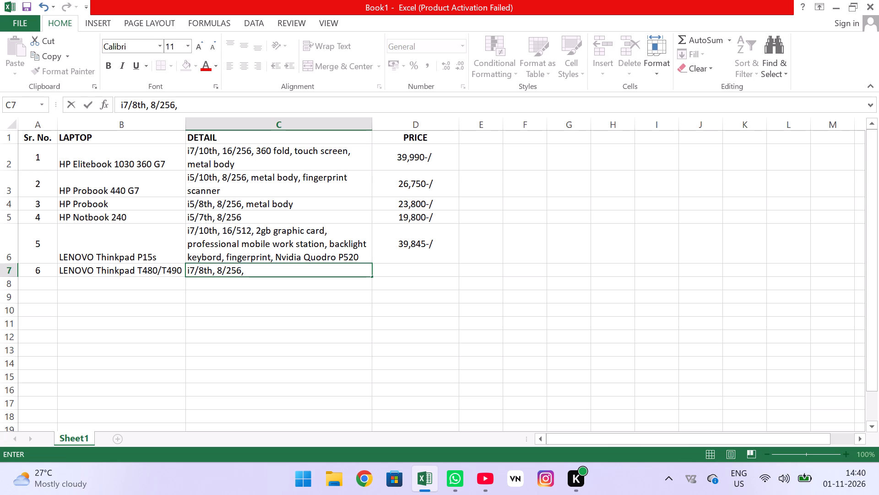
key("Tab")
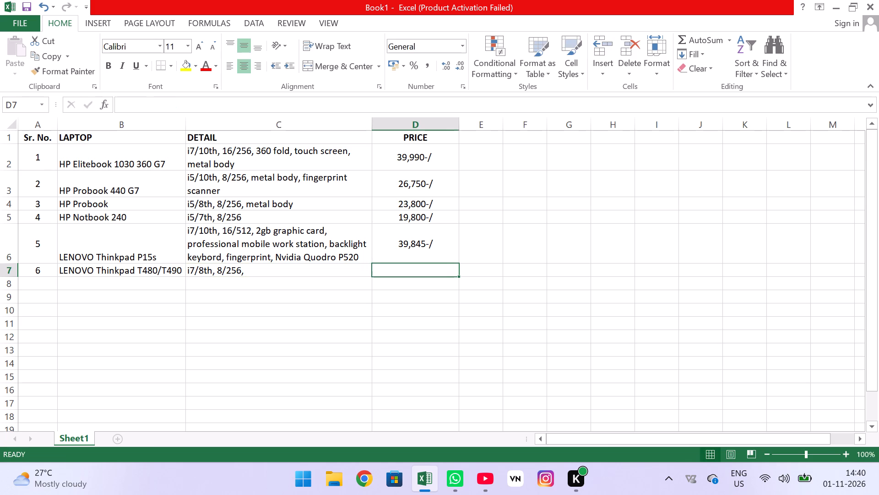
Enter the price "25,800-/" for the LENOVO Thinkpad T480/T490 in cell D7.
type("25")
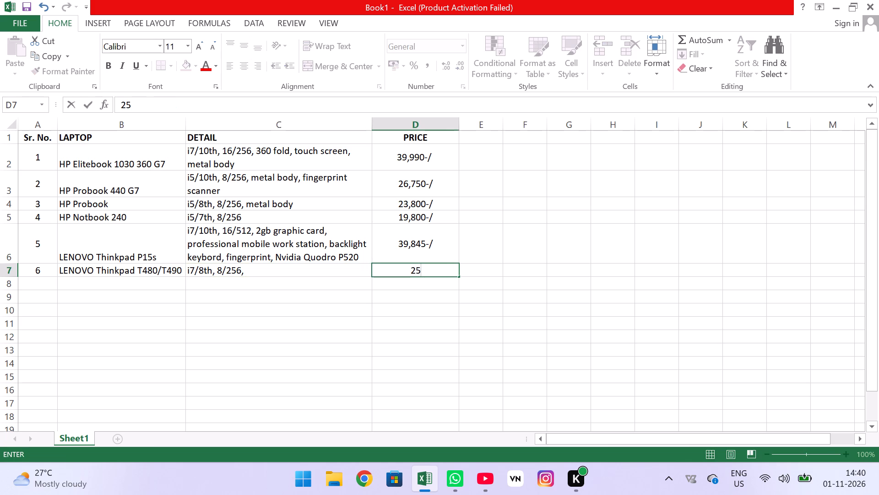
type(",800")
key("minus")
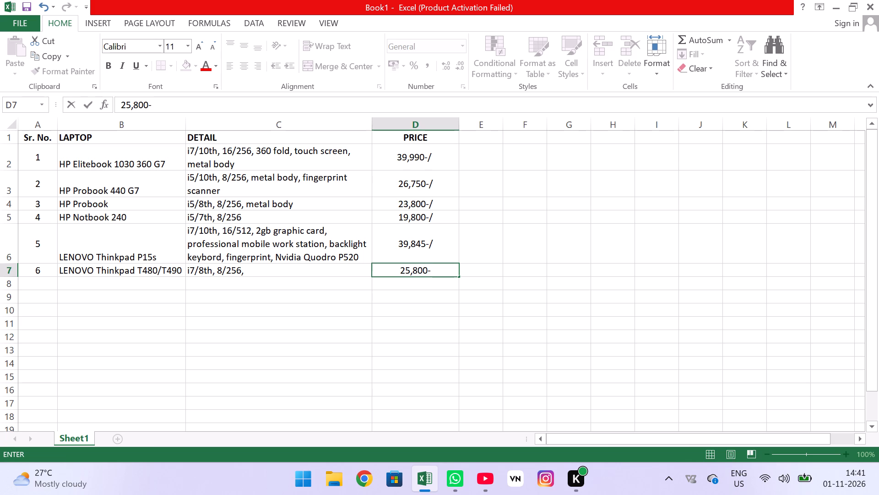
key("slash")
key("Return")
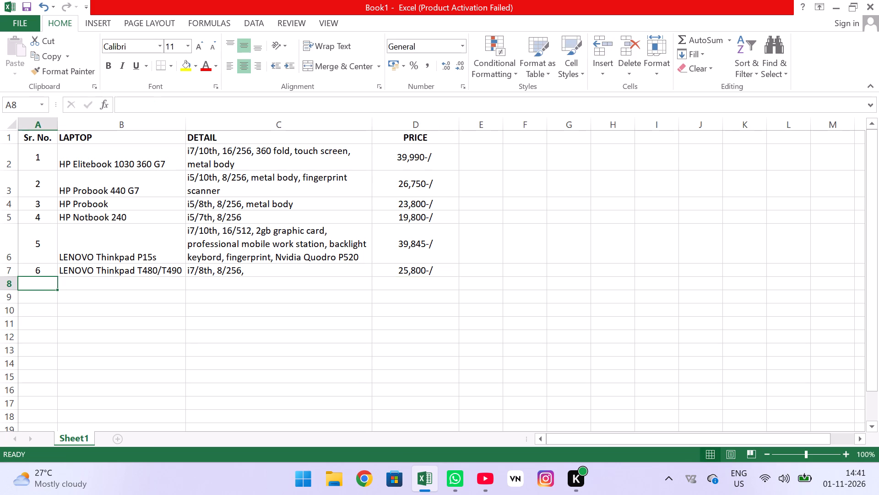
Enter serial number 7 in cell A8.
key("7")
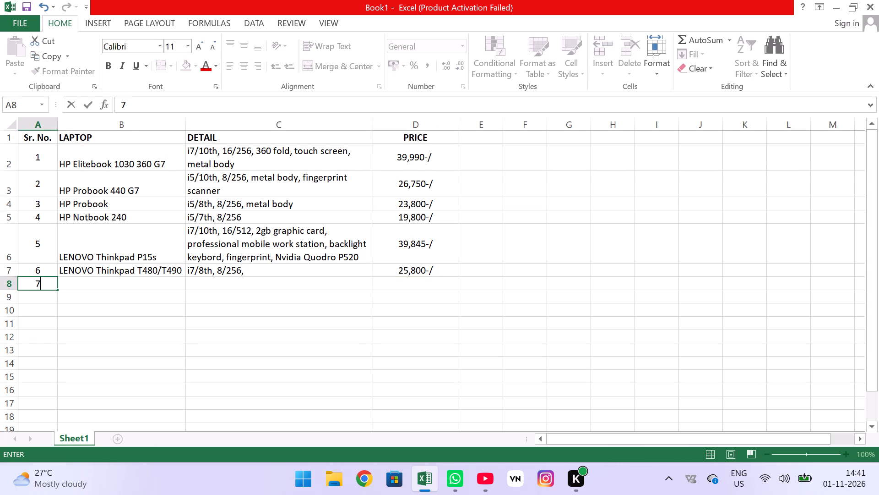
key("Tab")
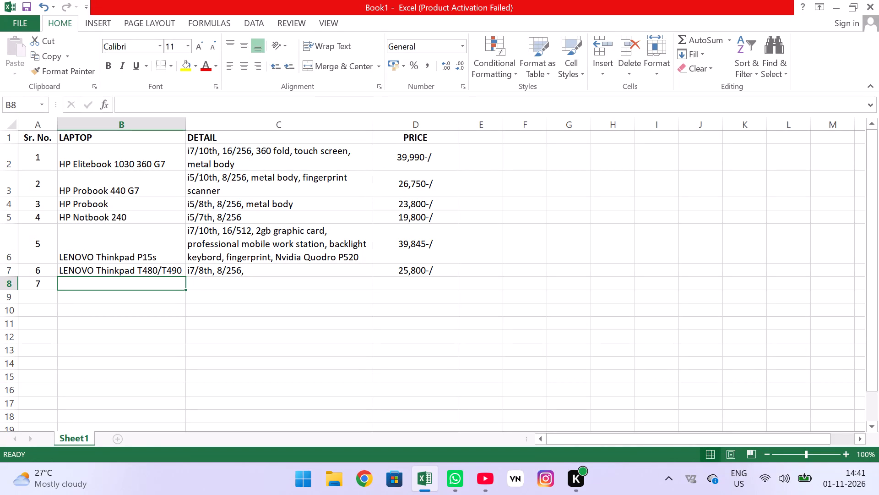
Enter the laptop name "LENOVO V15" in cell B8, with the brand in capitals.
type("leno")
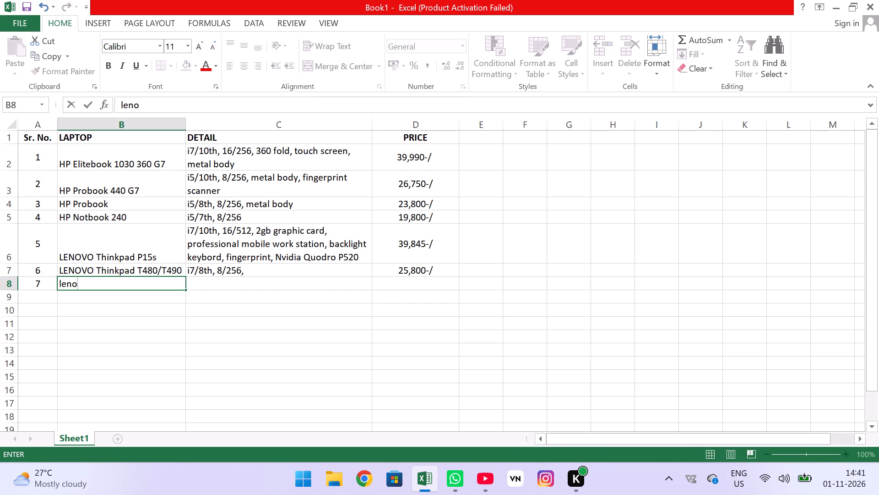
key("BackSpace")
key("BackSpace")
key("BackSpace")
key("BackSpace")
type("LEno")
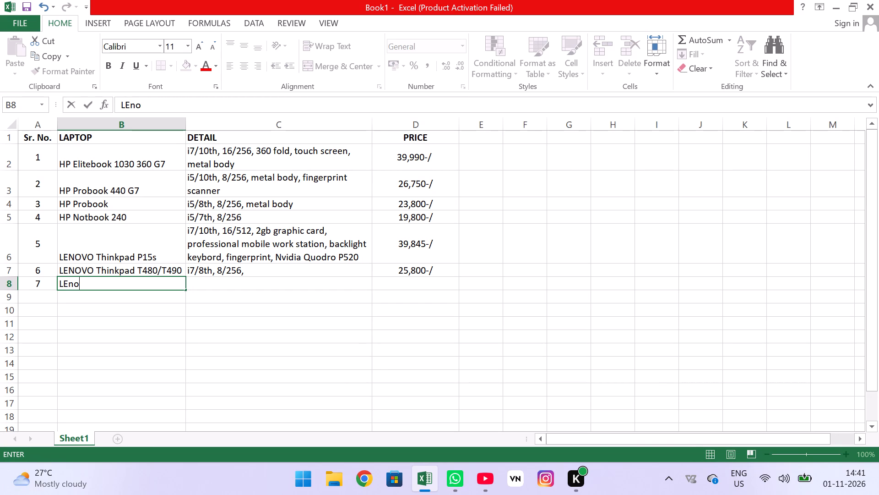
type("vo")
key("BackSpace")
key("BackSpace")
key("BackSpace")
key("BackSpace")
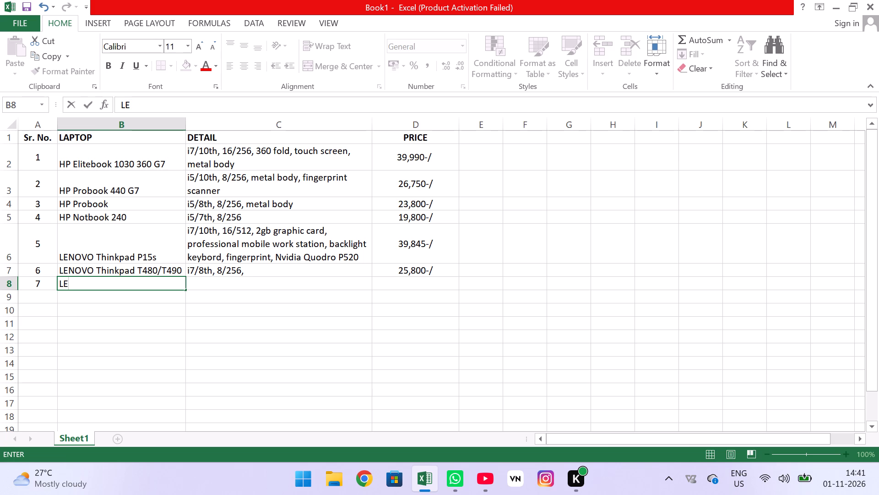
key("shift+n")
key("shift+o")
key("ctrl+shift+v")
key("ctrl+shift+o")
key("shift+v")
key("shift+o")
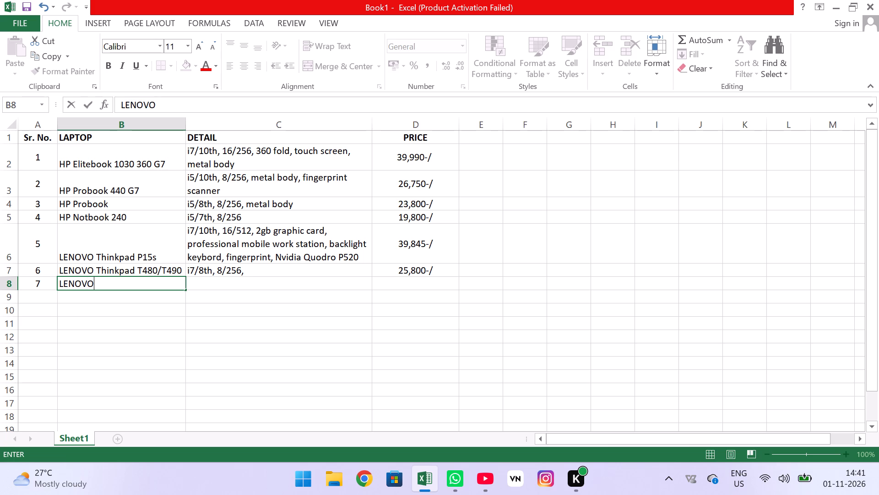
key("space")
key("shift+v")
type("15")
key("Tab")
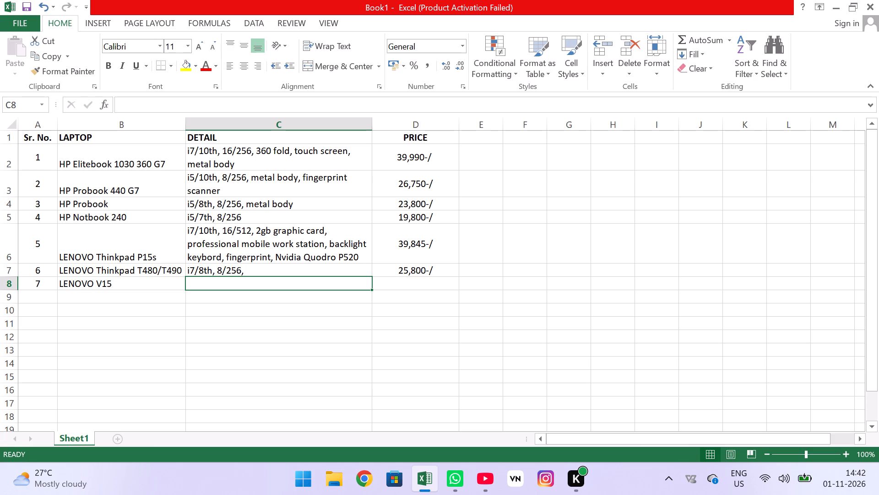
Start the LENOVO V15 detail in cell C8 with "Ryzen 3, 8/256, ".
type("Ryze")
key("n")
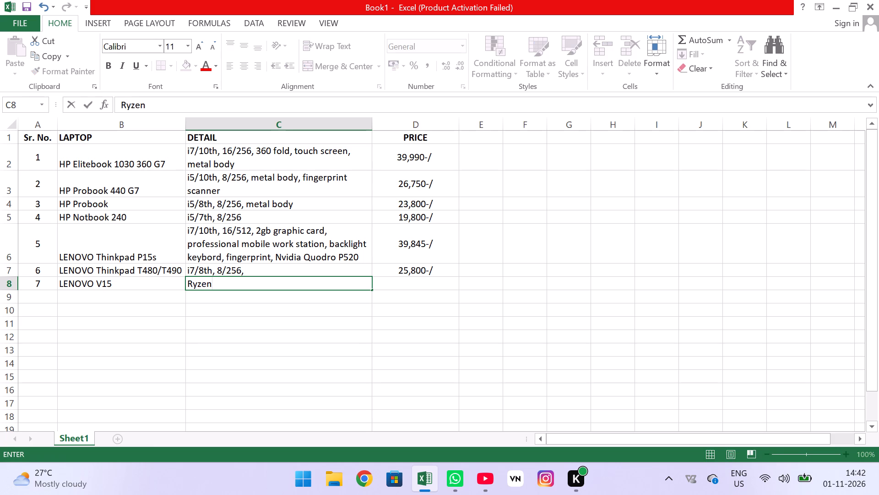
key("space")
type("3")
type(",")
key("space")
key("8")
key("slash")
type("256")
type(",")
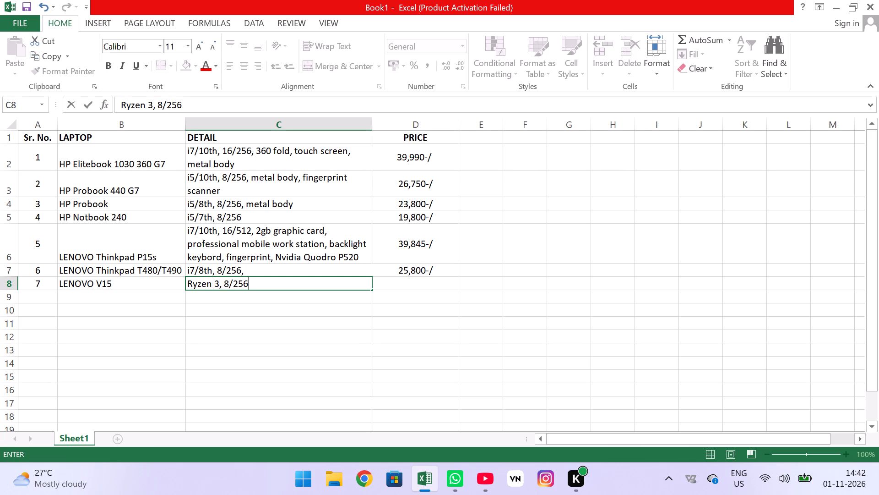
key("space")
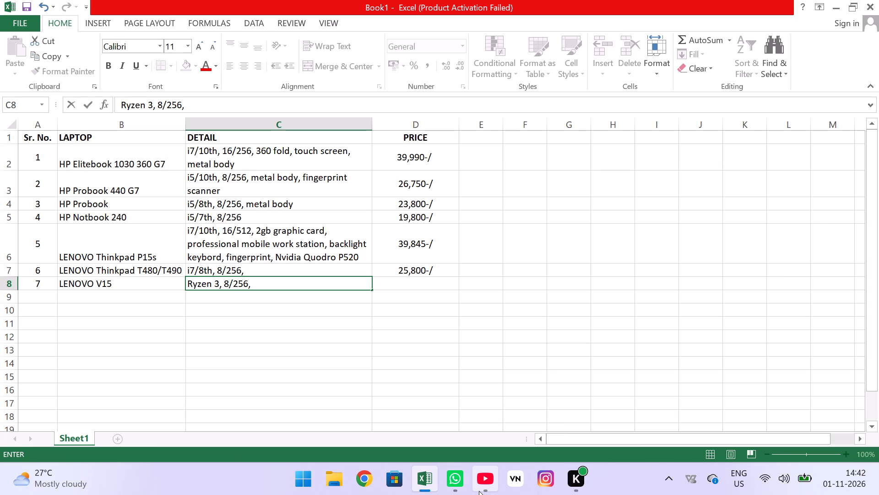
Switch to YouTube, search for "galat baat hai" and play the Main Tera Hero full video song, skipping the ad.
left_click(487, 489)
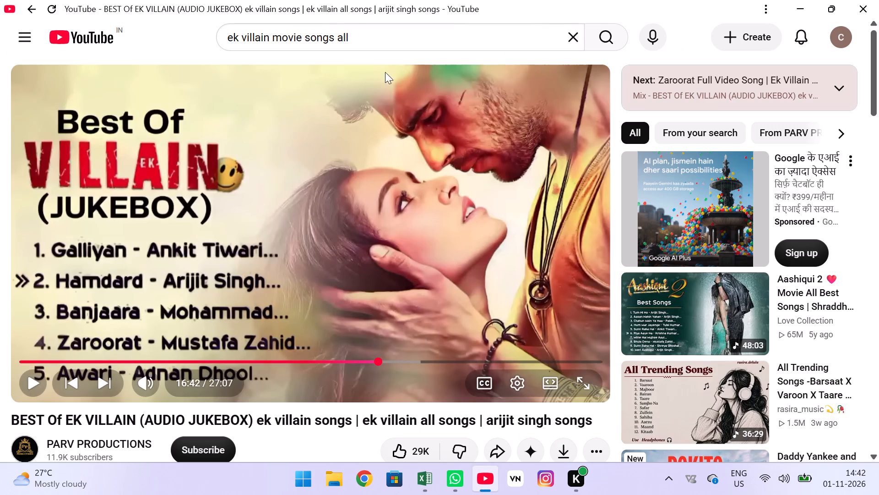
left_click(578, 36)
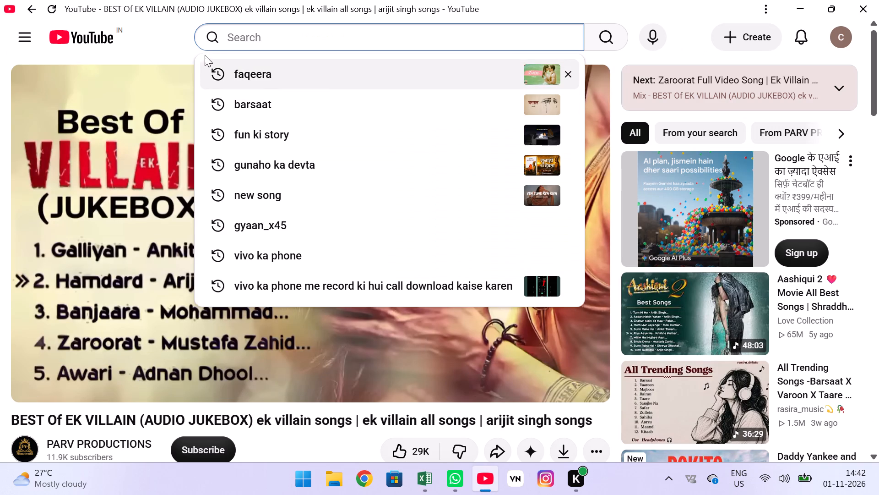
left_click(239, 41)
type("galatb")
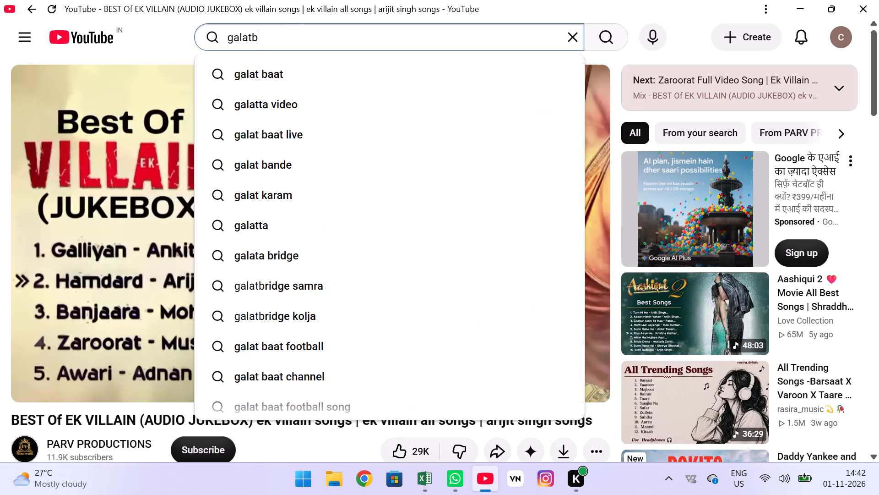
key("BackSpace")
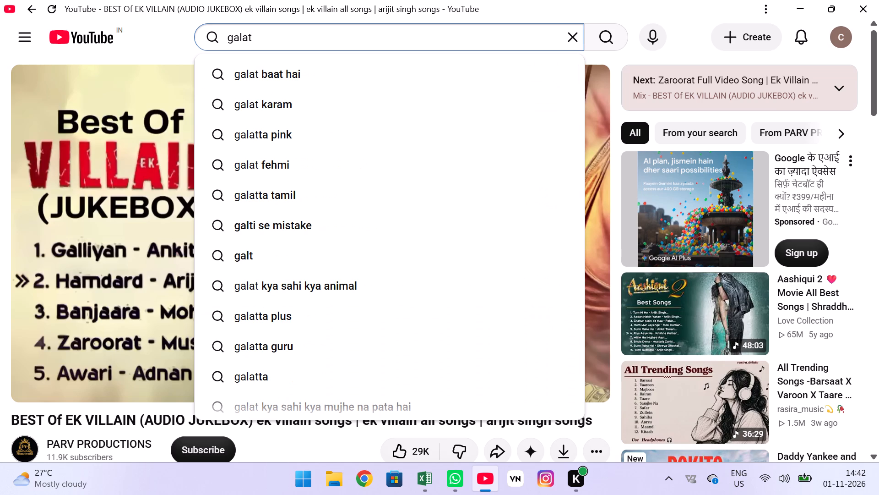
left_click(244, 78)
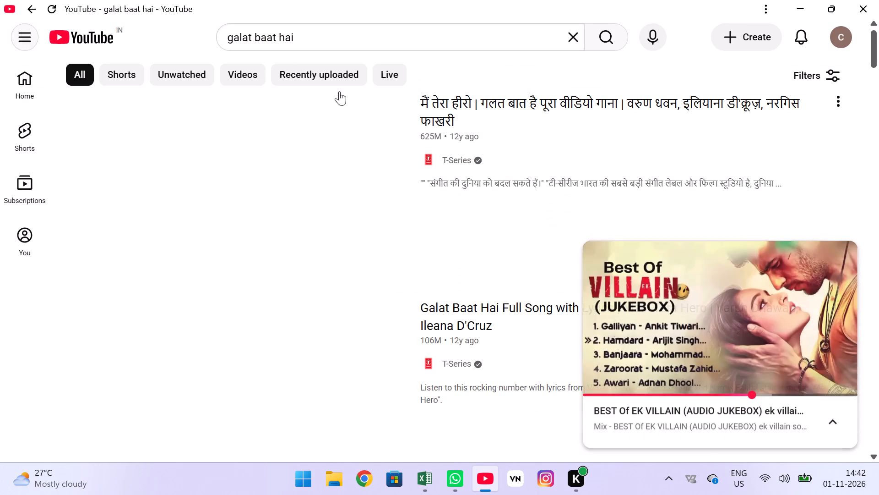
left_click(287, 262)
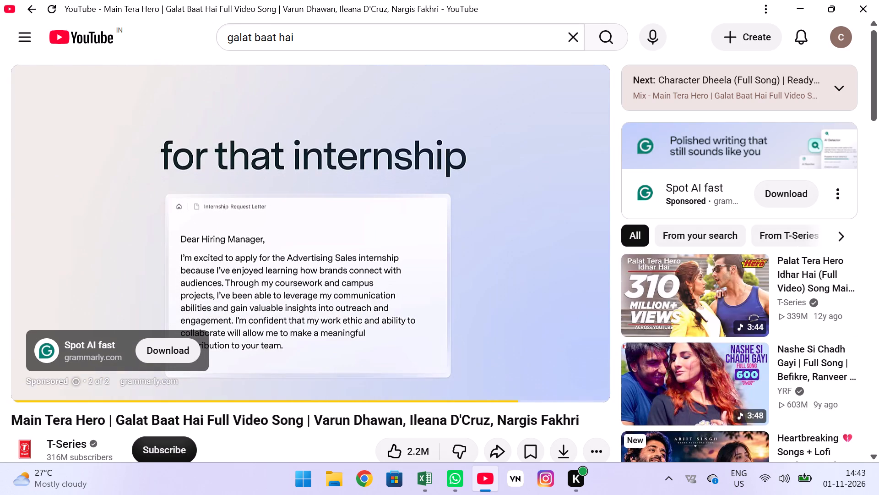
left_click(579, 343)
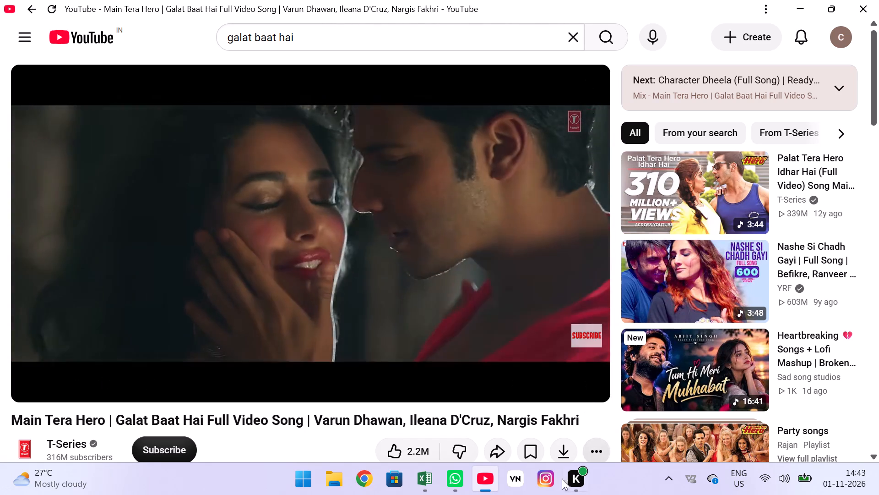
Return to Excel and complete the detail in cell C8 with "2gb graphic card, 15.6 inches big screen".
left_click(429, 479)
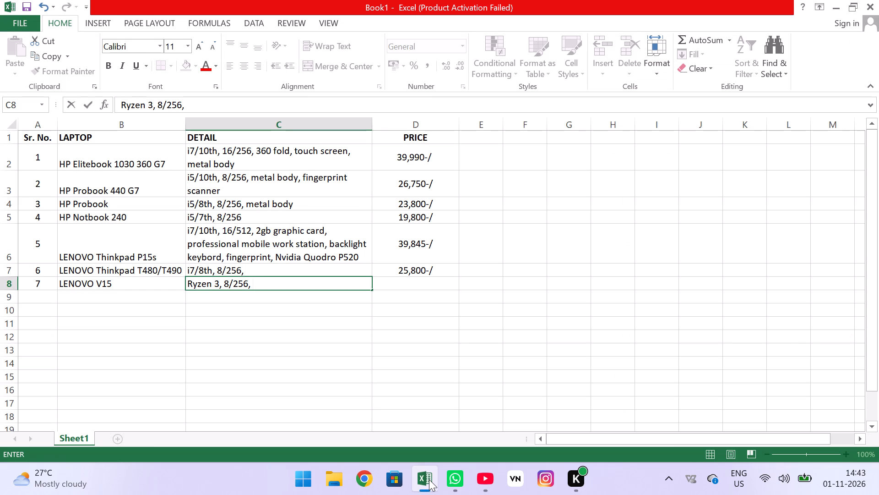
type("2gb")
key("space")
type("gra")
type("pf")
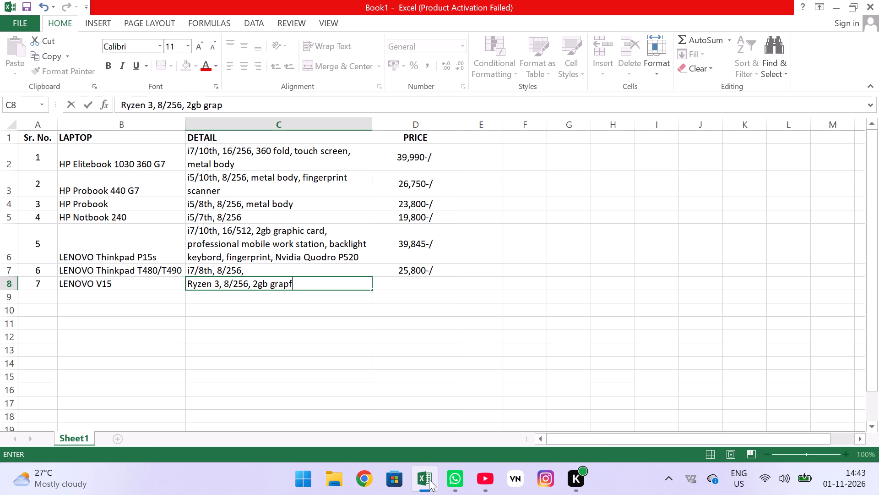
key("BackSpace")
type("hi")
type("c")
key("space")
type("card")
type(",")
key("space")
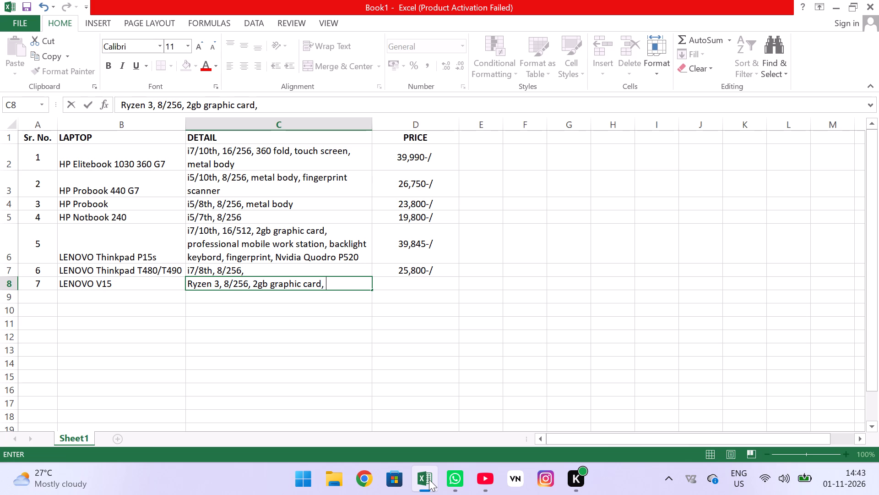
type("15")
key("period")
key("6")
key("space")
type("inches")
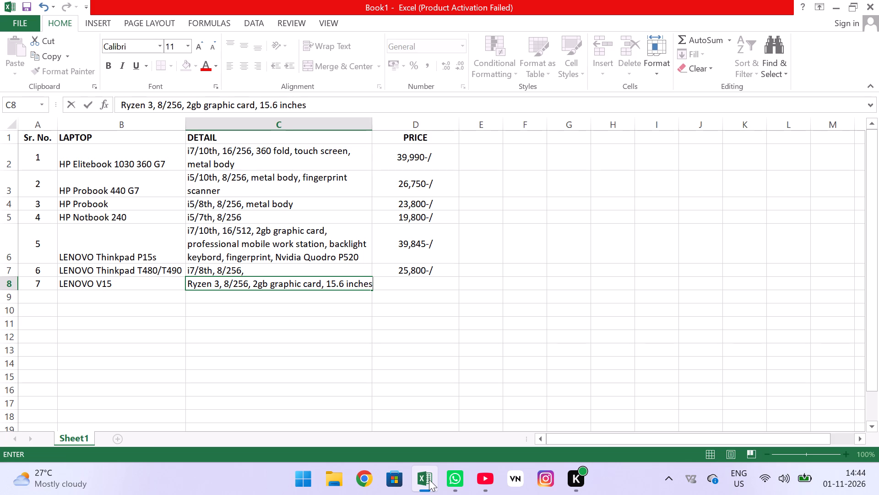
key("space")
type("bi")
type("g")
key("space")
type("screen")
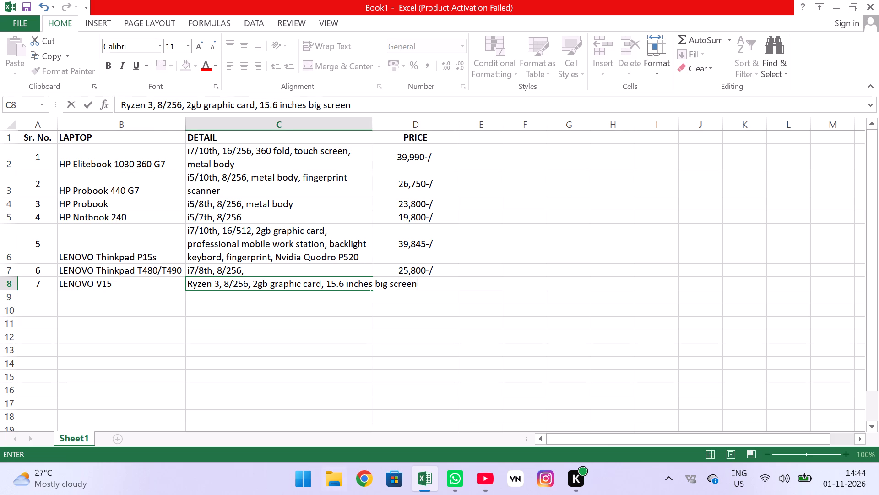
left_click(239, 344)
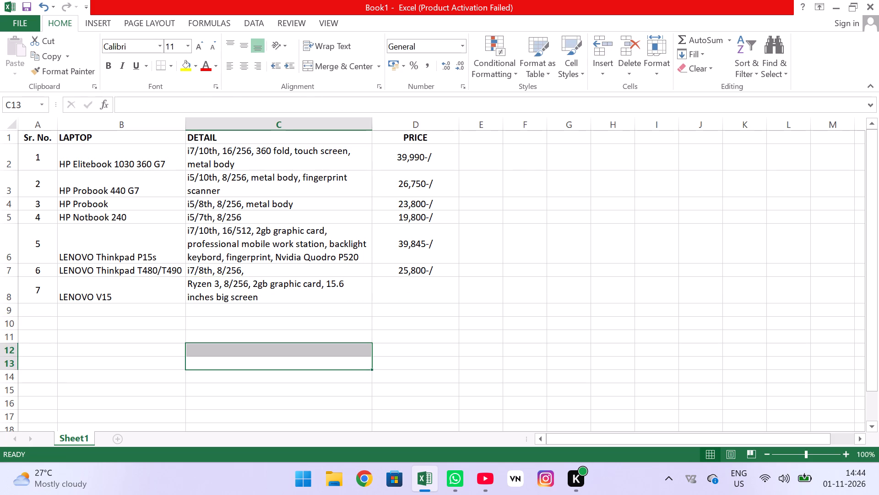
left_click(345, 280)
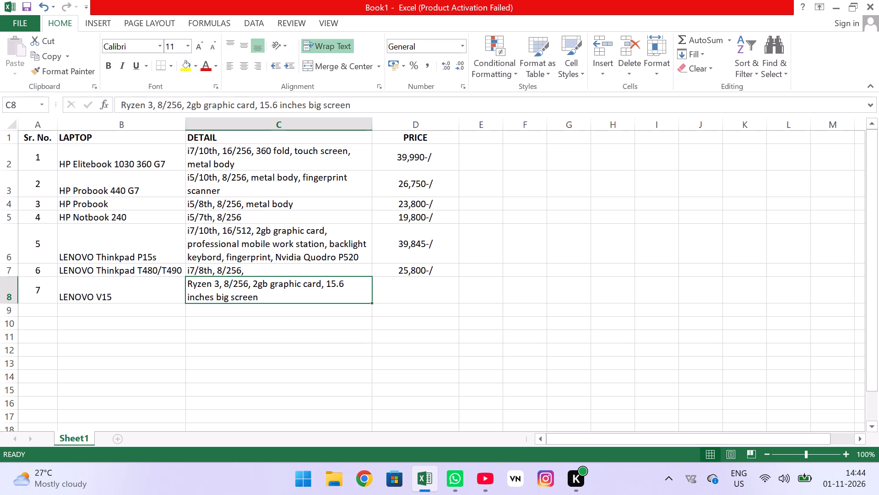
Enter the price "18,800-/" for the LENOVO V15 in cell D8.
left_click(408, 288)
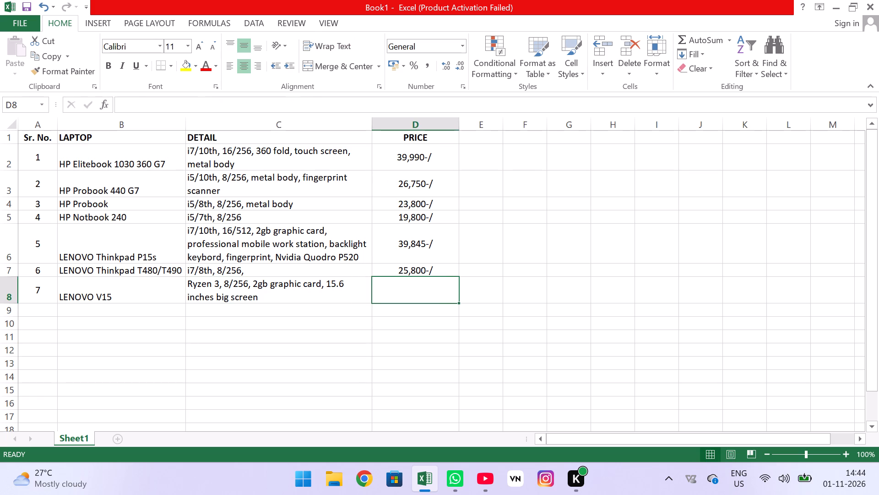
type("18")
type(",800")
type("-/")
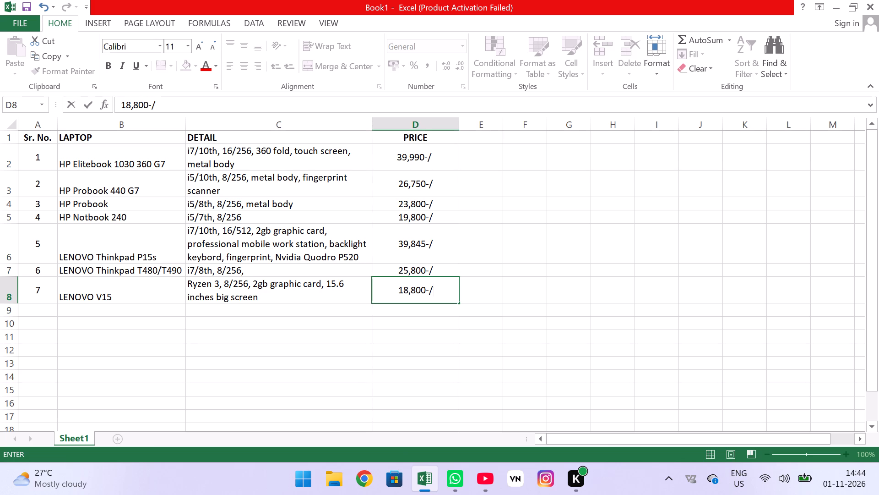
Enter serial number 8 in cell A9.
left_click(41, 313)
key("8")
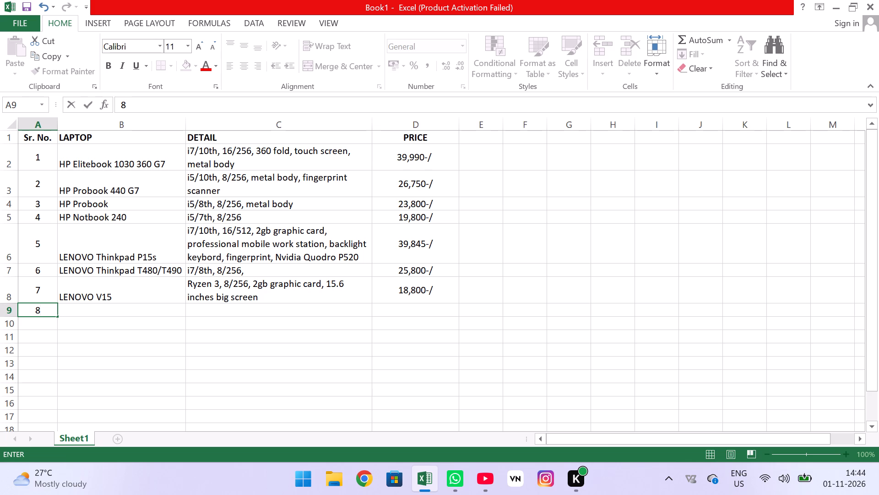
key("Tab")
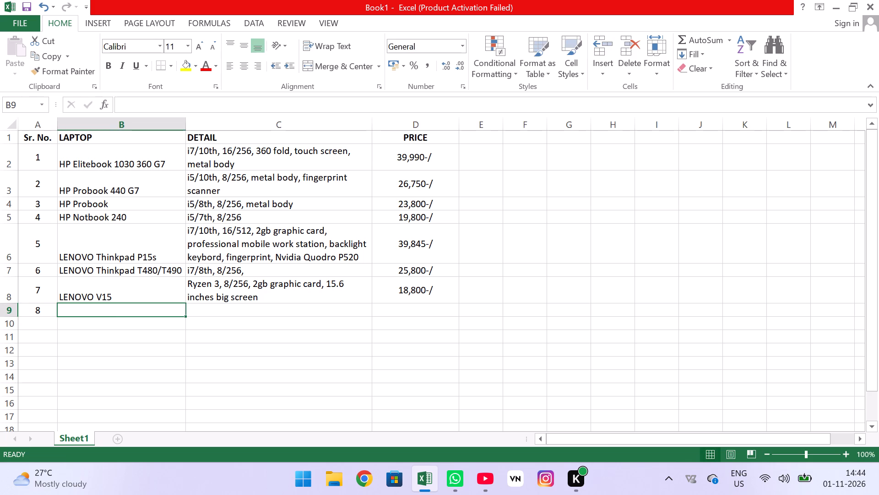
Enter the laptop name "DELL LETITUDE 7420" in cell B9.
type("DELl")
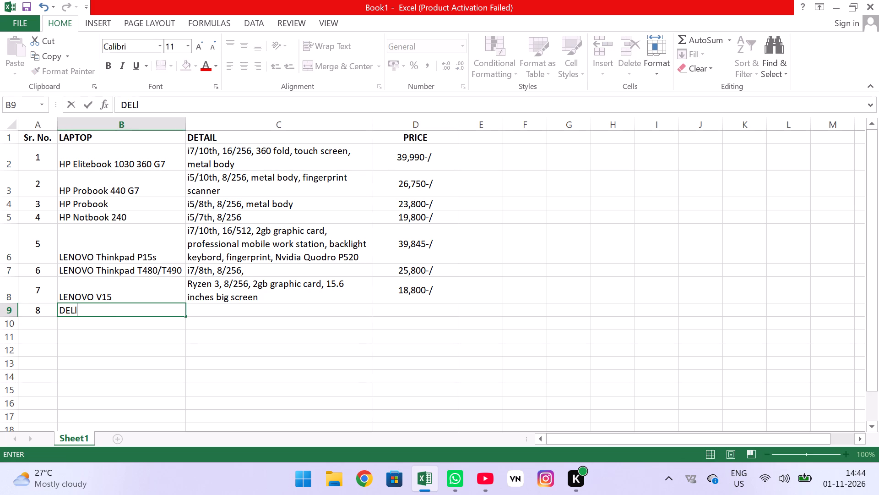
key("BackSpace")
type("L")
key("space")
type("LETITUDE")
key("space")
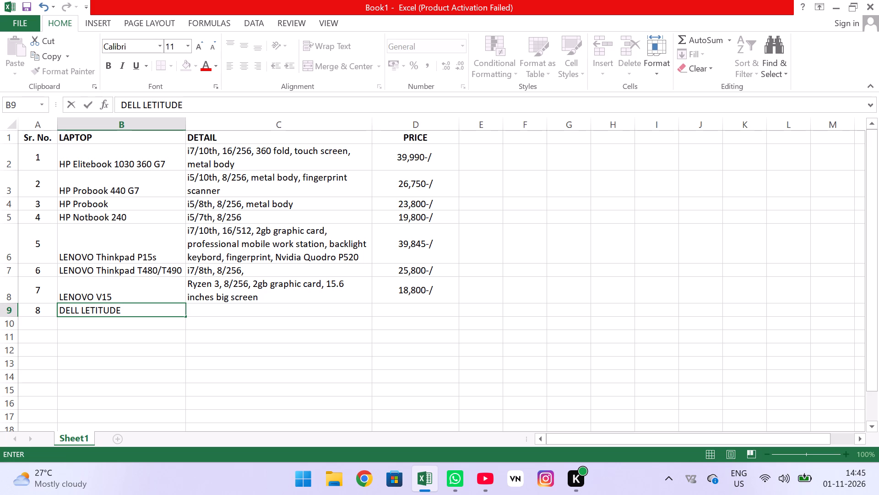
type("7420")
key("space")
key("Tab")
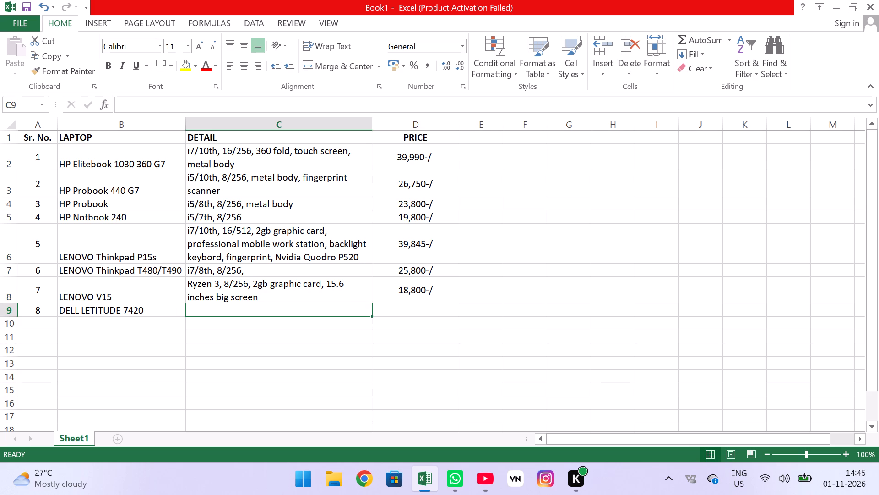
Set the vertical alignment of the whole serial number column to bottom.
left_click(33, 126)
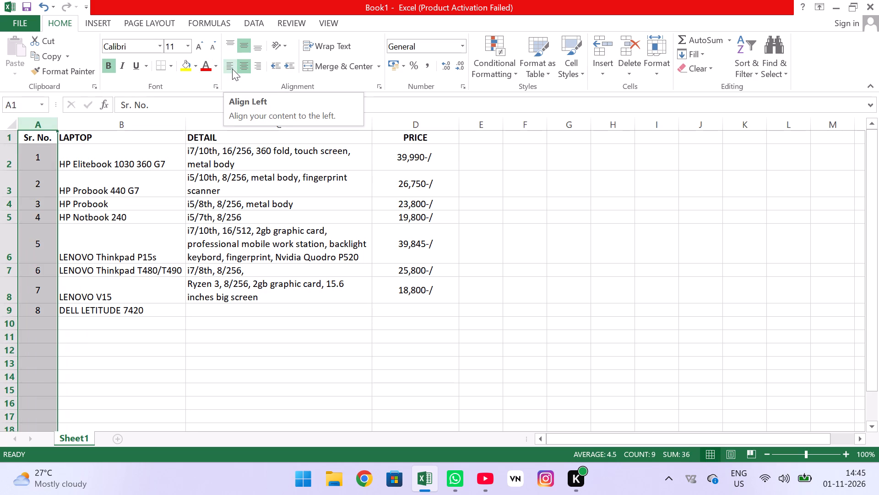
left_click(257, 49)
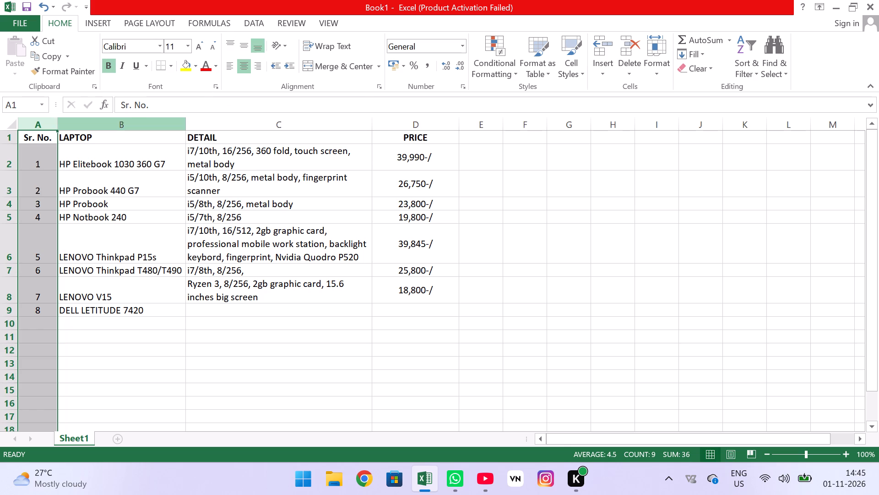
Begin the detail for the DELL LETITUDE 7420 in cell C9 with "i7/11th, ".
left_click(50, 313)
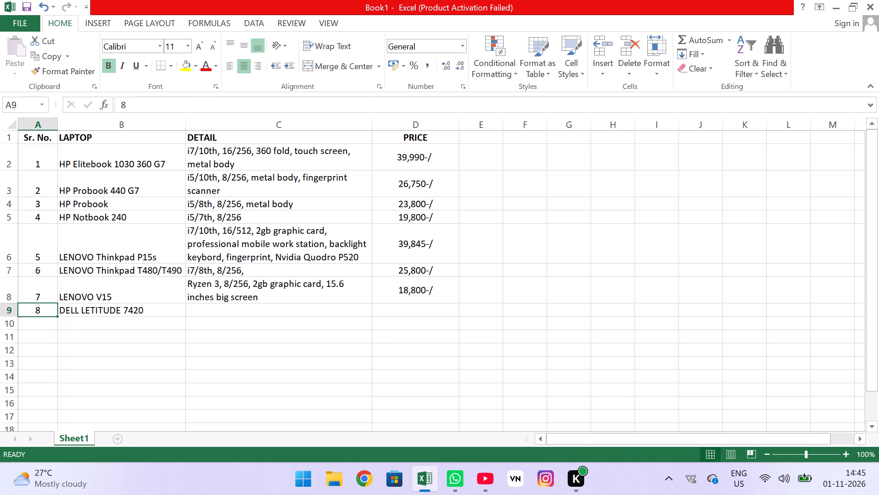
key("Tab")
key("Tab")
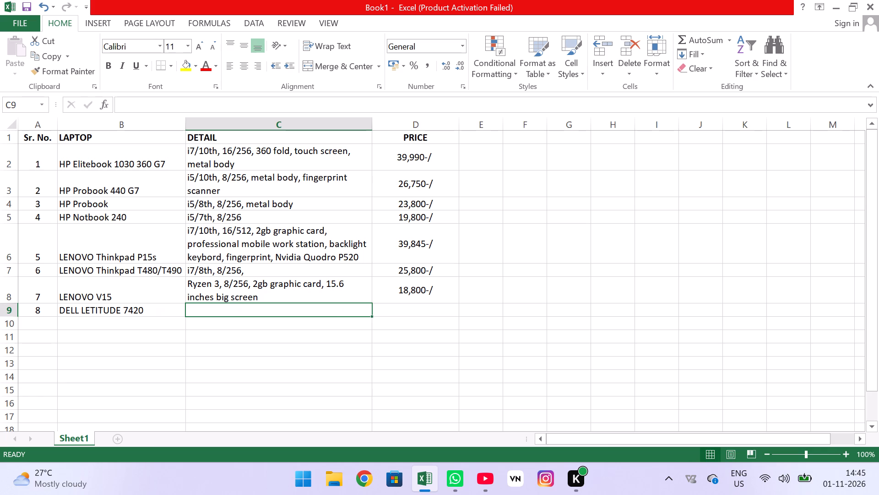
type("i7")
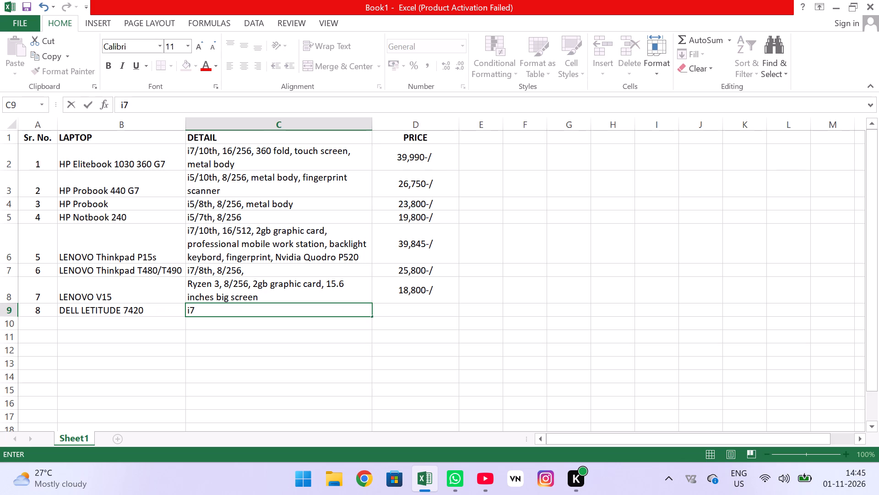
key("slash")
type("11t")
key("h")
type(",")
key("space")
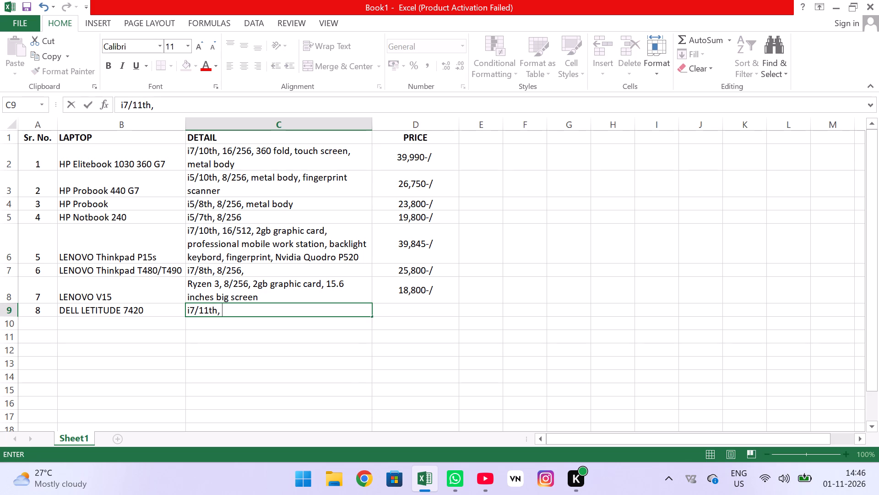
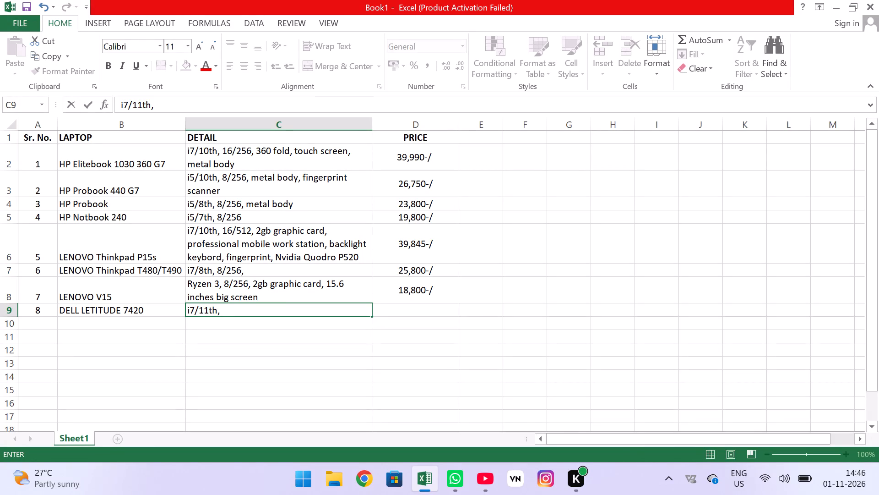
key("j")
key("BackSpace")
Switch to YouTube and browse the recommended videos listed beside the song that is playing.
left_click(496, 487)
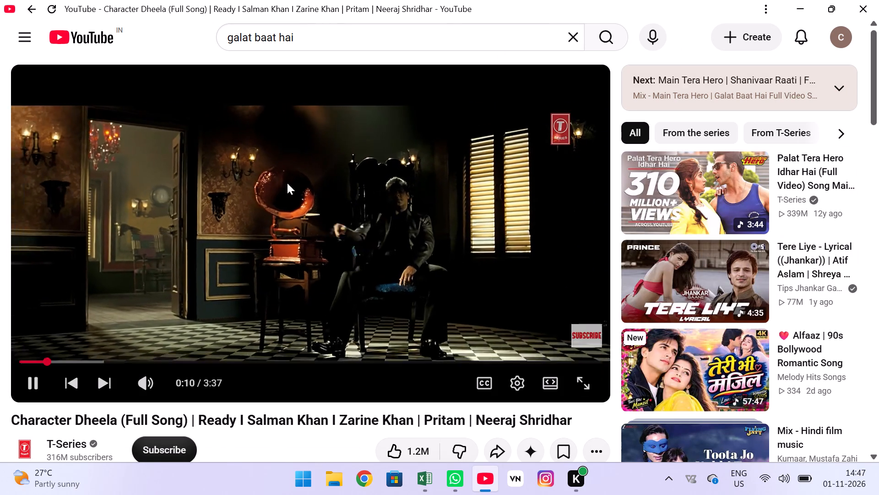
scroll(287, 183, "right", 6)
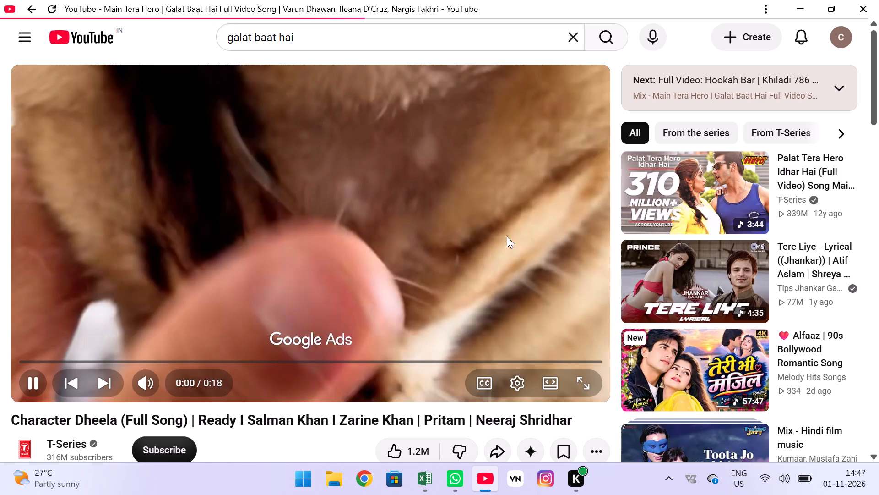
scroll(720, 270, "down", 5)
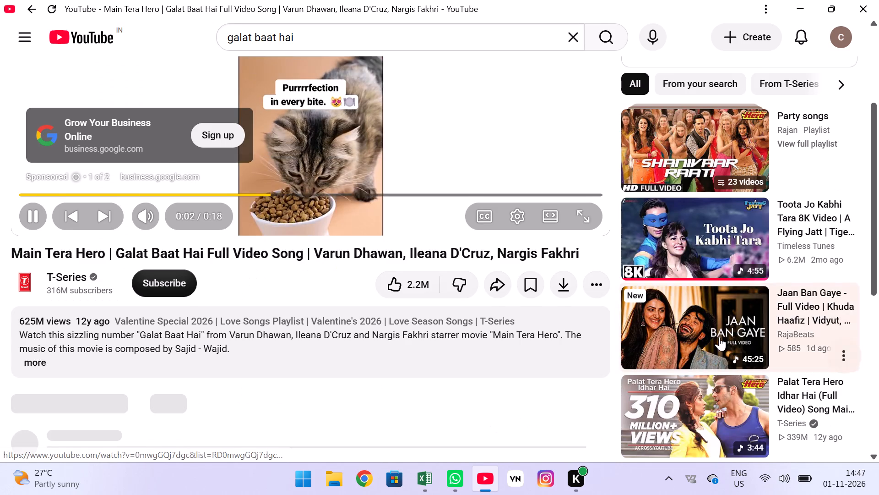
scroll(719, 337, "down", 5)
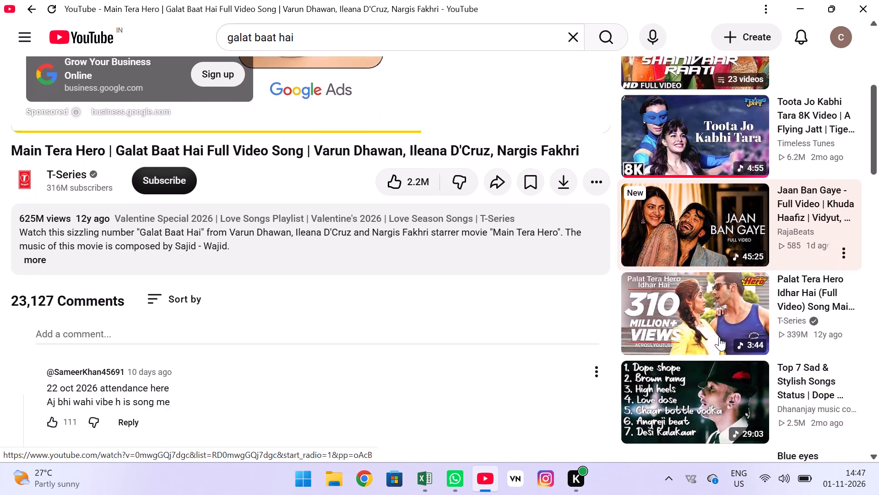
scroll(719, 337, "down", 4)
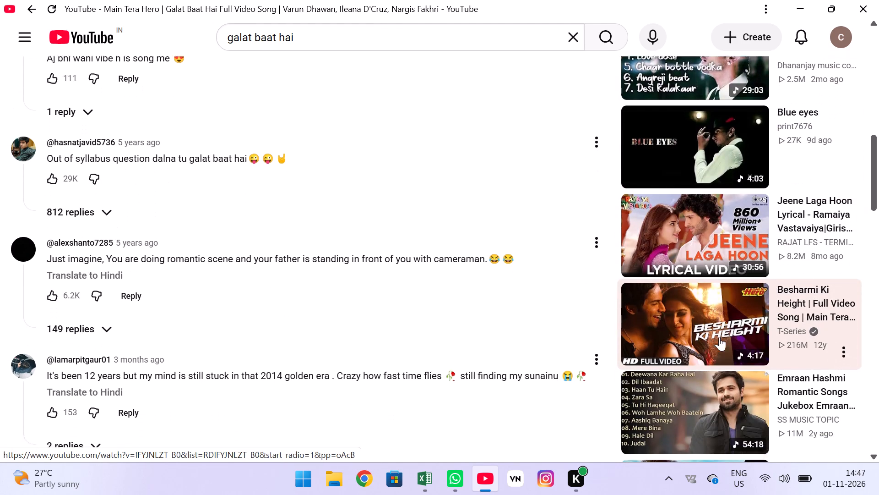
scroll(719, 337, "down", 7)
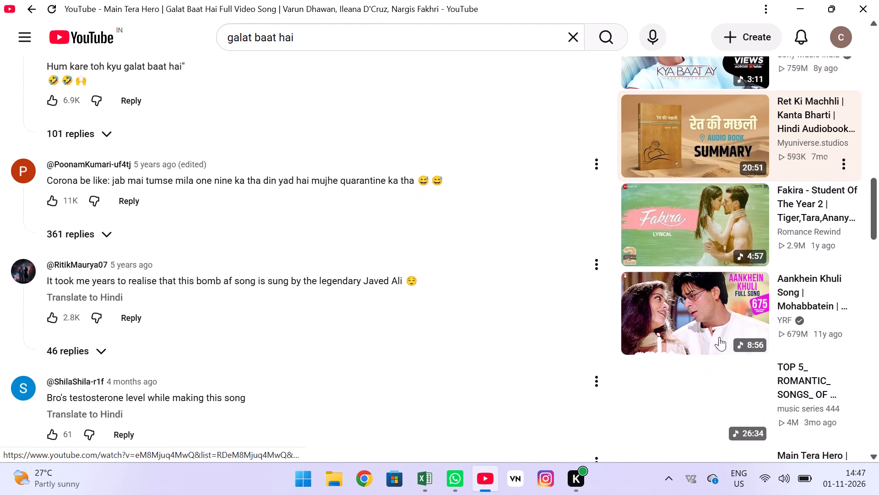
scroll(719, 337, "down", 7)
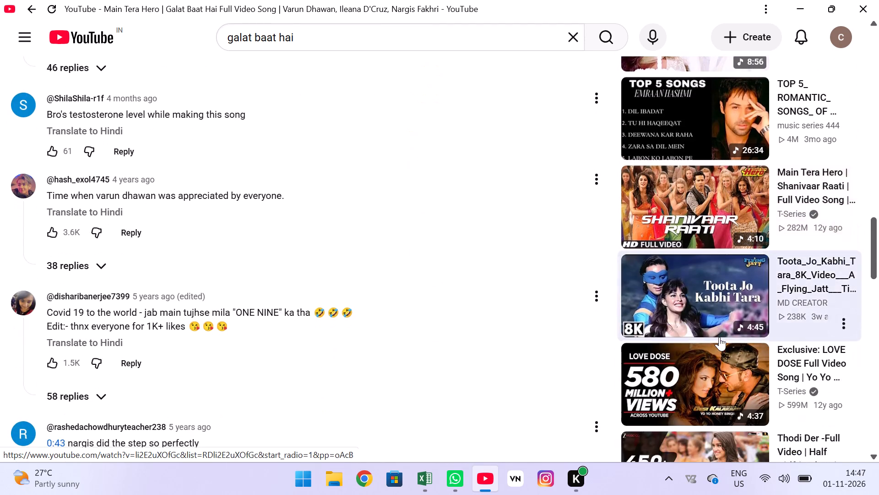
scroll(719, 337, "down", 4)
scroll(717, 344, "up", 2)
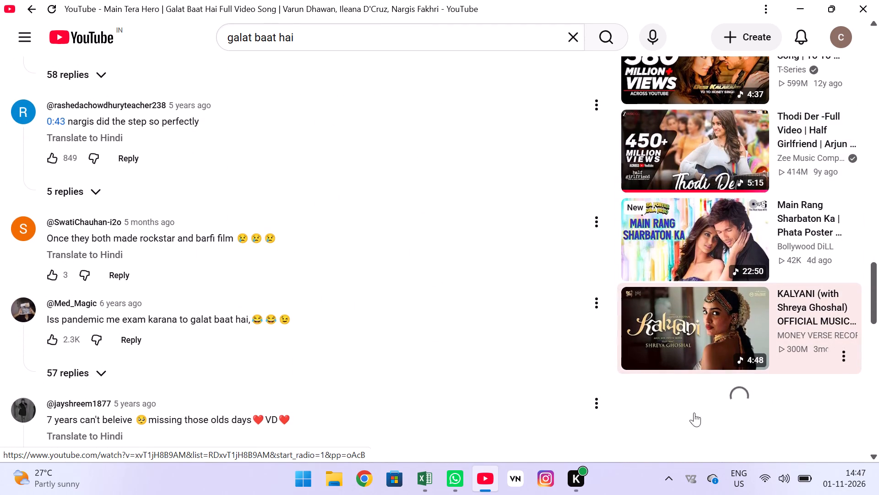
scroll(694, 412, "up", 13)
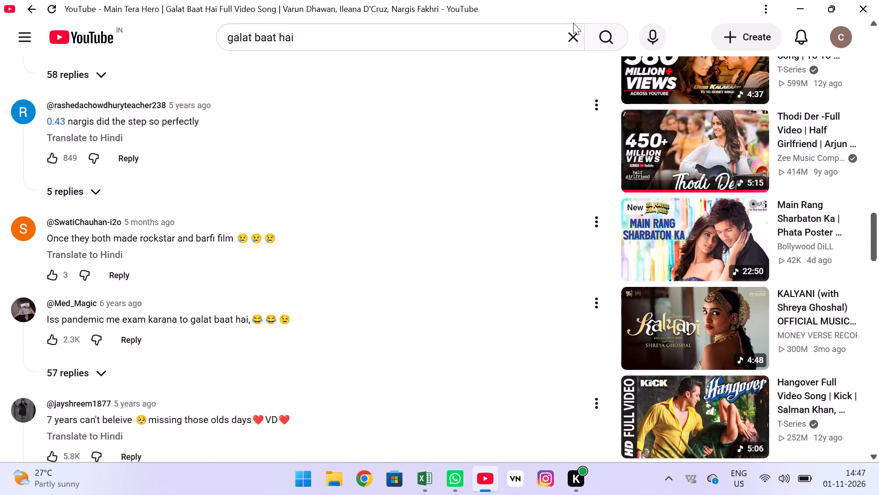
Search YouTube for "new sad song".
left_click(573, 23)
left_click(573, 40)
type("new sad song")
key("Return")
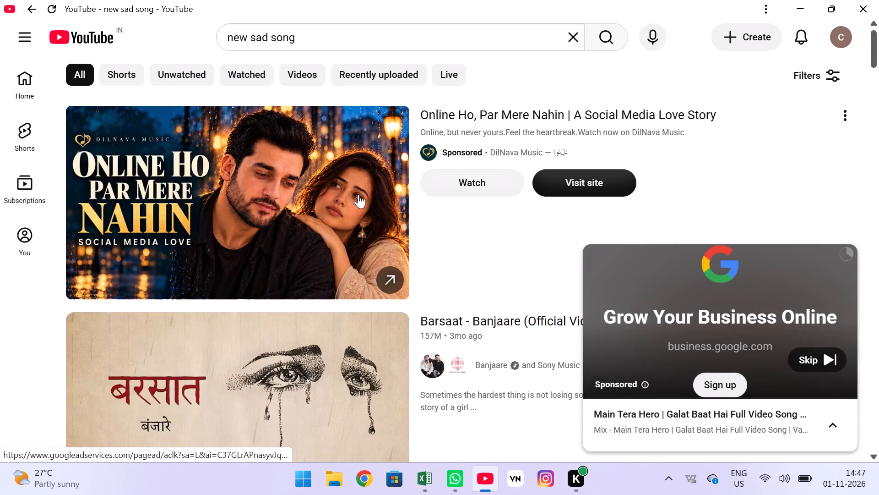
Close the mini player and play "Koi Aur Na Mile – Aarzoo Khaan" from the search results.
left_click(841, 259)
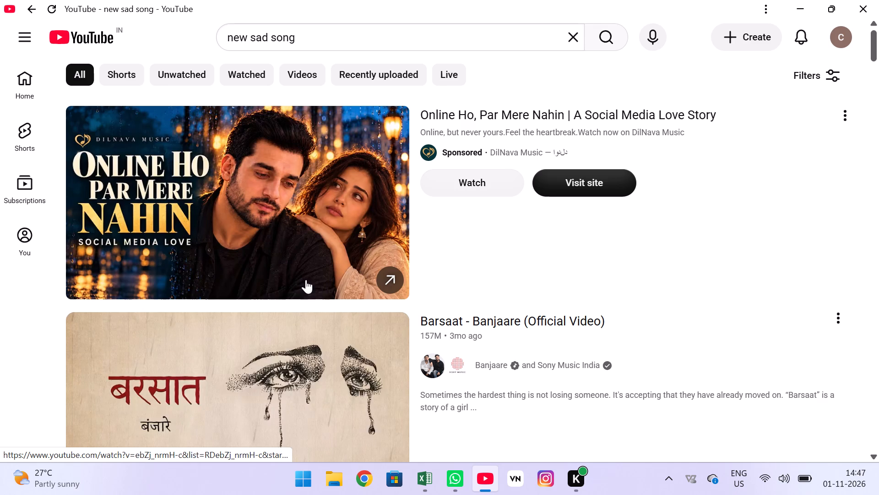
scroll(306, 280, "down", 5)
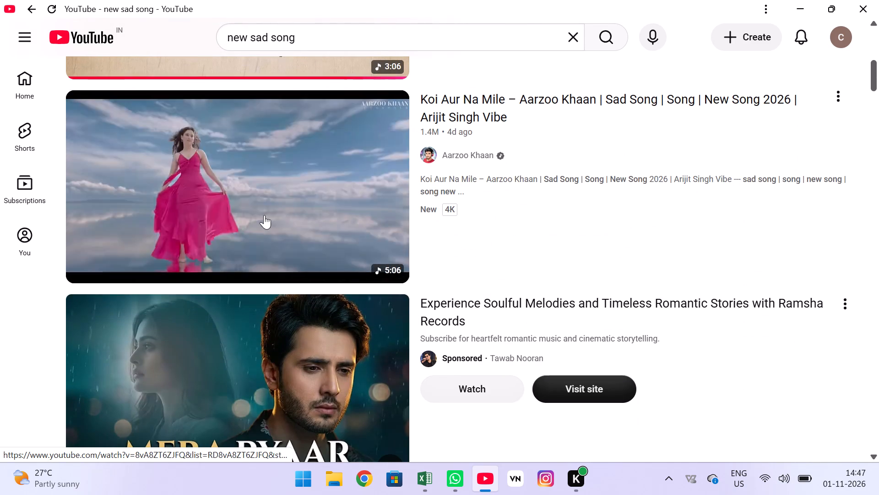
left_click(264, 215)
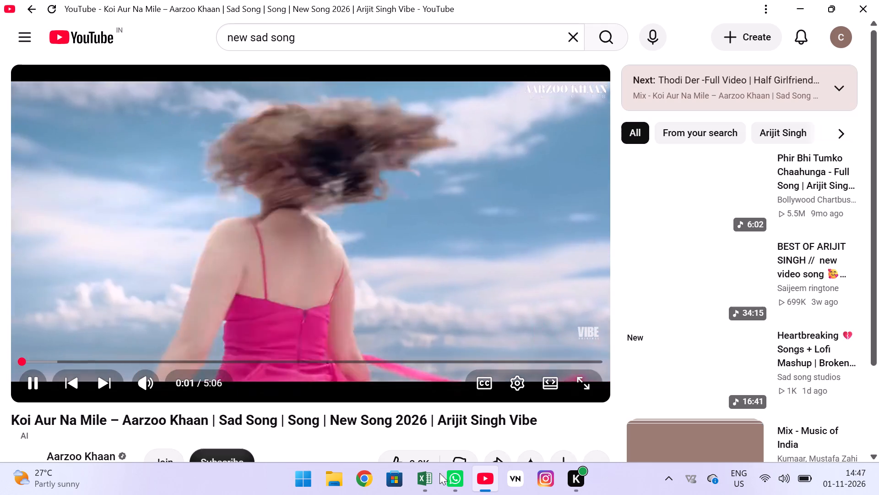
Switch back to Excel and complete the DELL LETITUDE 7420 detail in cell C9 by adding "16/256, touch screen".
left_click(419, 491)
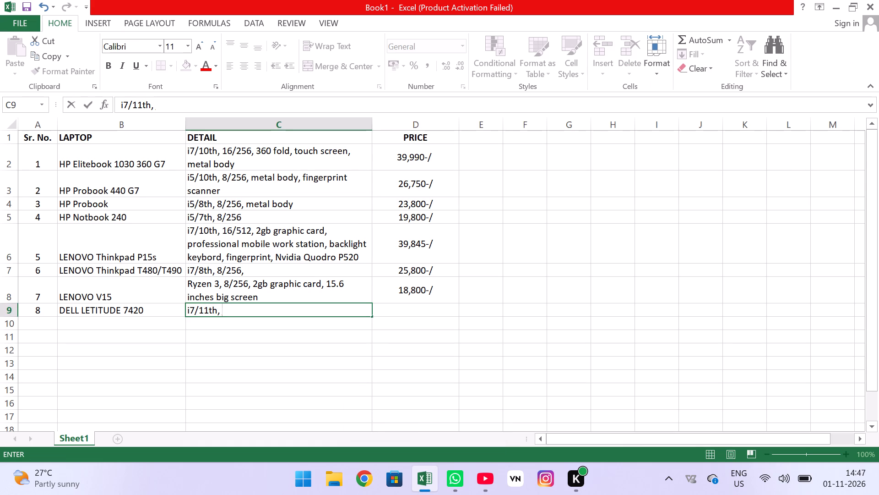
type("16")
key("slash")
type("256")
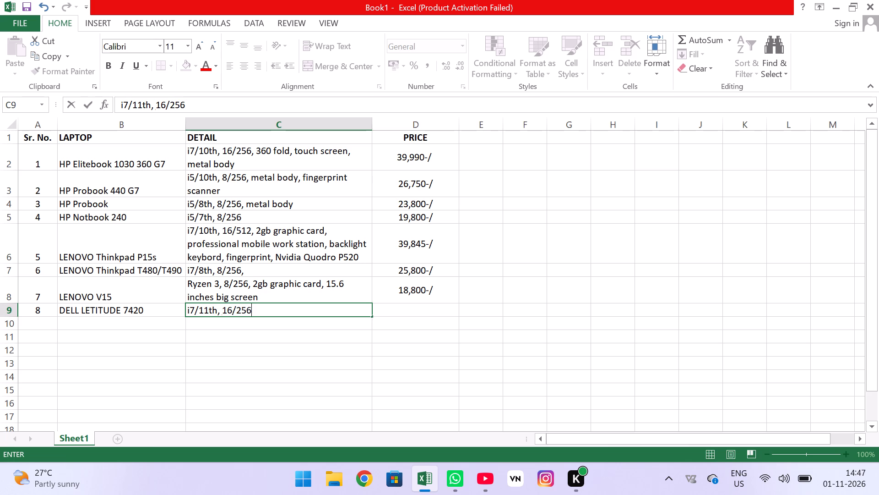
type(",")
key("space")
type("touch")
key("space")
type("c")
key("BackSpace")
type("screen")
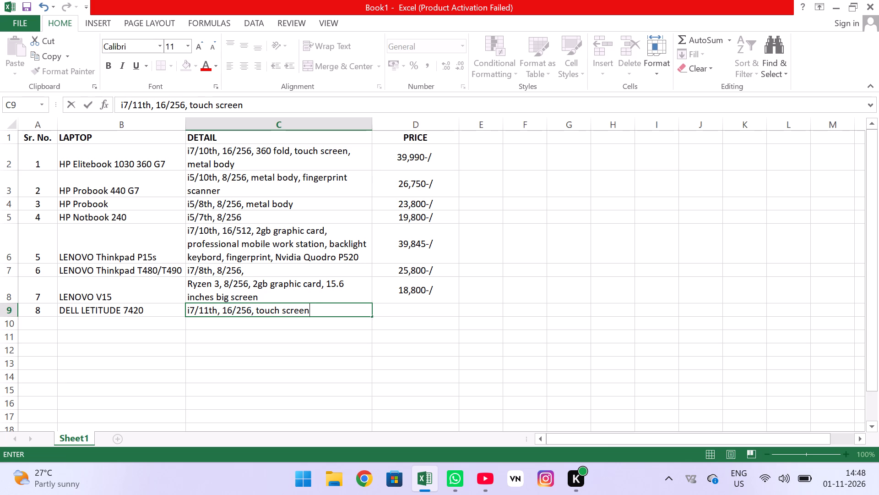
key("space")
key("Tab")
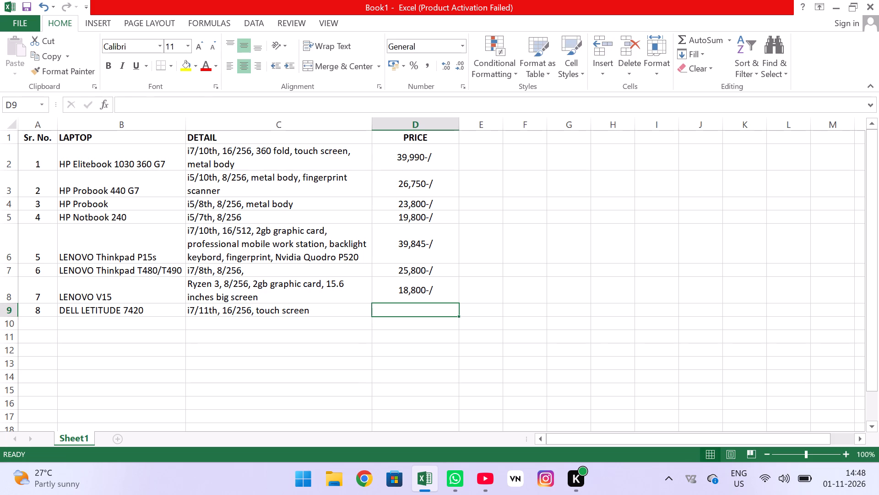
Enter the price "39,000-/" for the DELL LETITUDE 7420 in cell D9.
type("39")
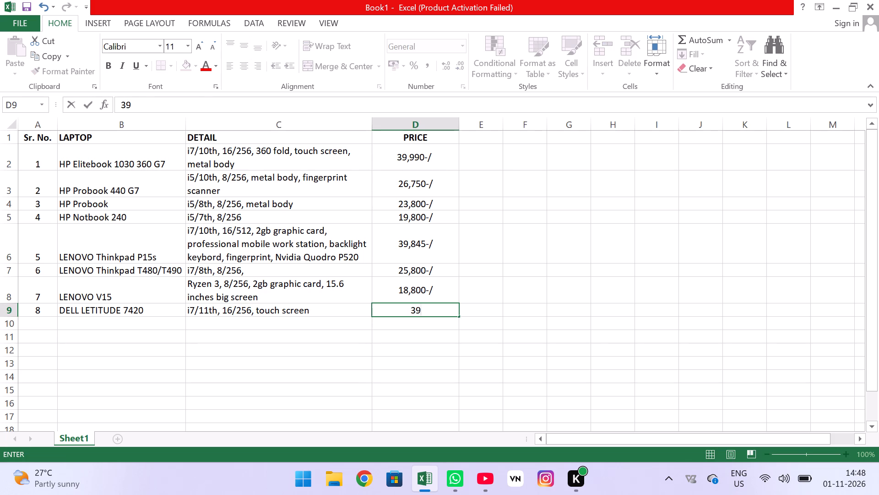
key("comma")
type("000")
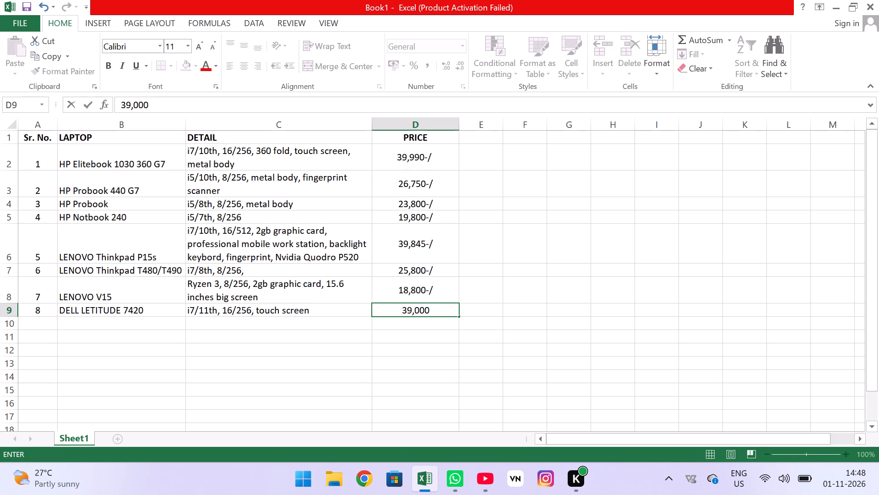
type("-/")
key("Return")
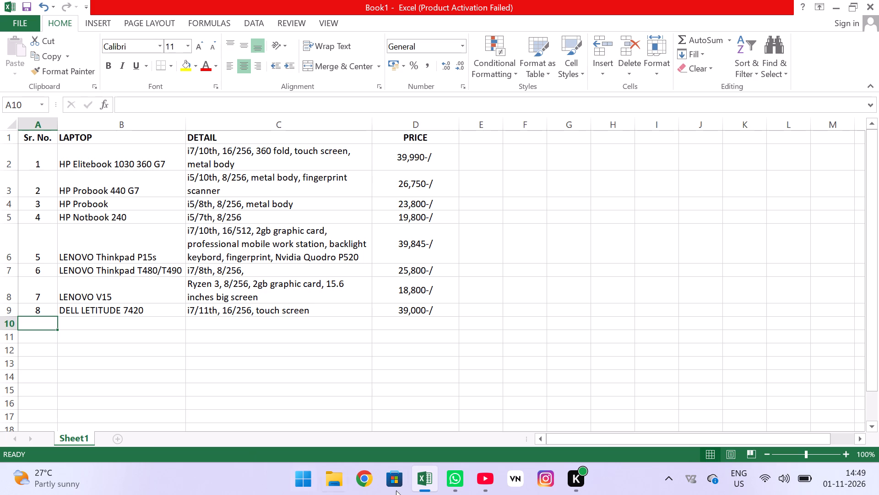
Switch to YouTube and search for the suggested query "tera naam liya jab tak jiya song".
left_click(491, 482)
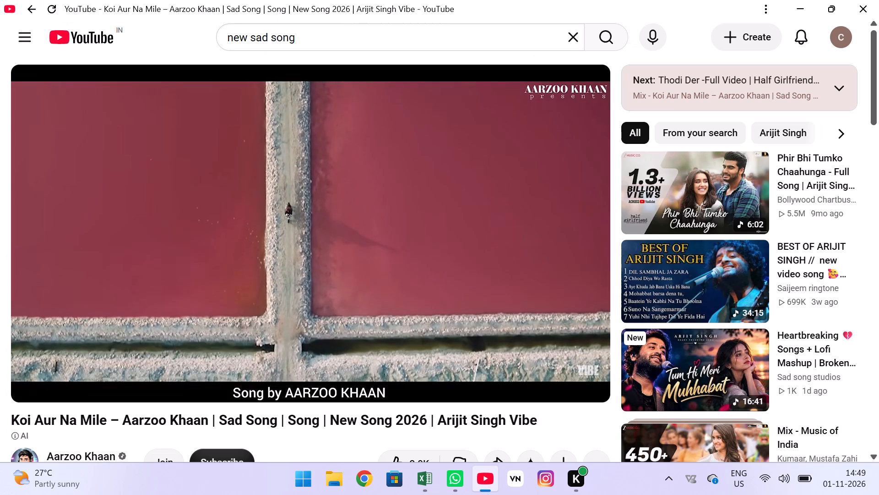
left_click(571, 36)
type("tera name liya jab tak jiya")
key("space")
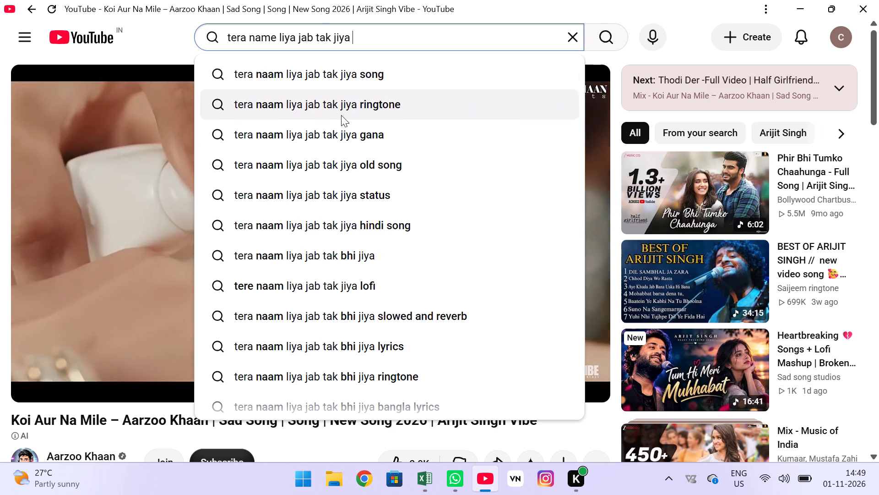
left_click(347, 66)
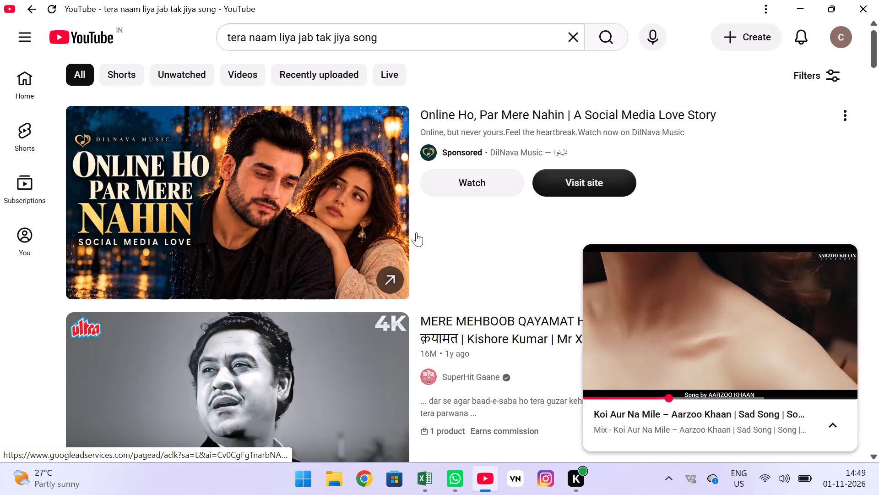
Play the SuperHit Gaane video "MERE MEHBOOB QAYAMAT HOGI Original Full Song 4K" from the search results.
scroll(299, 317, "down", 3)
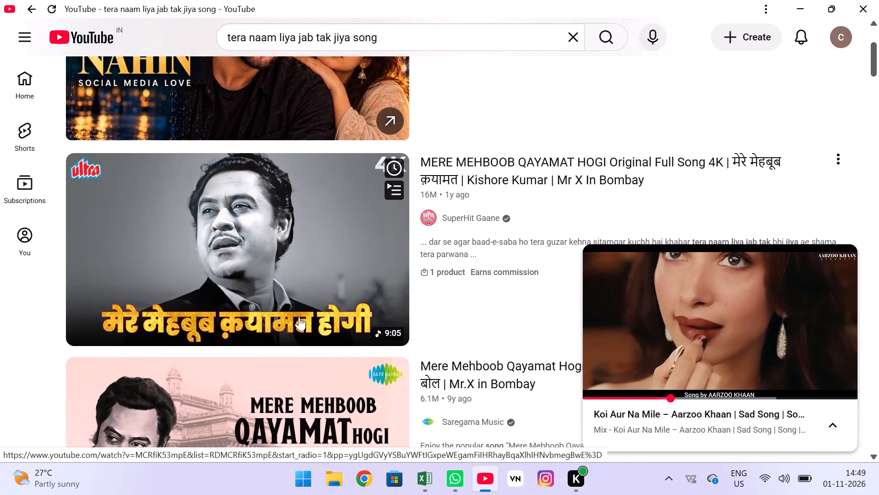
scroll(299, 317, "down", 1)
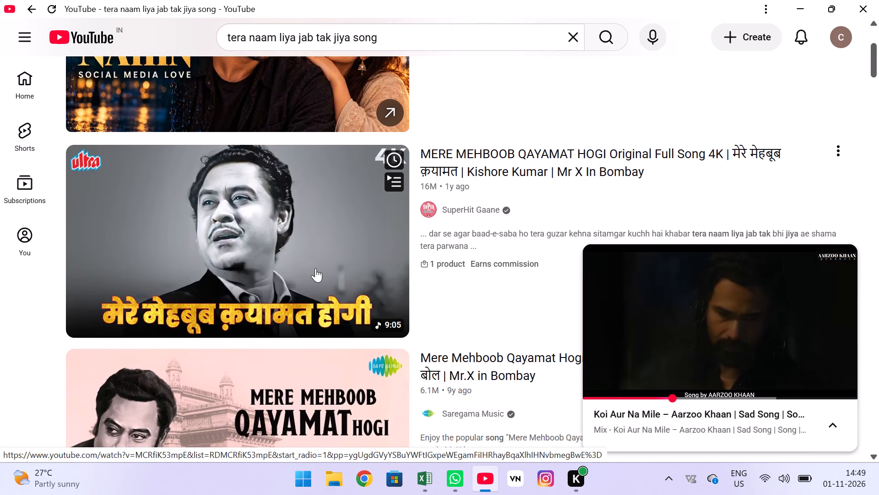
scroll(315, 268, "down", 4)
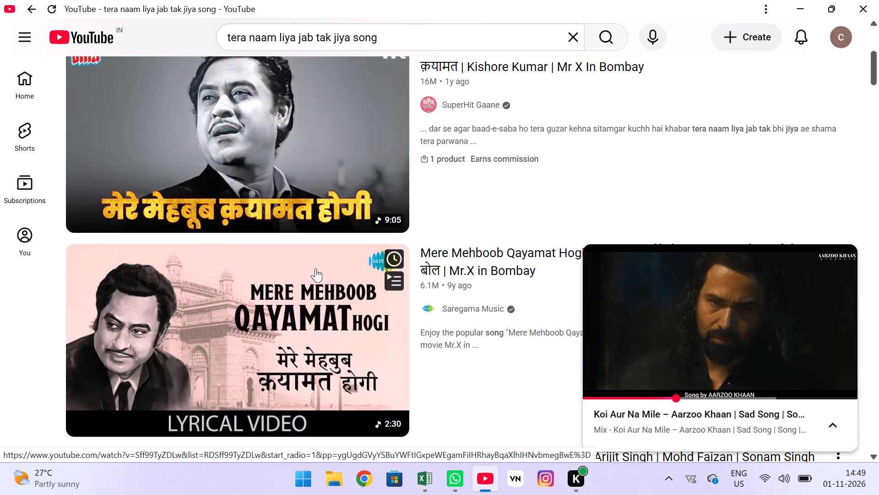
left_click(263, 145)
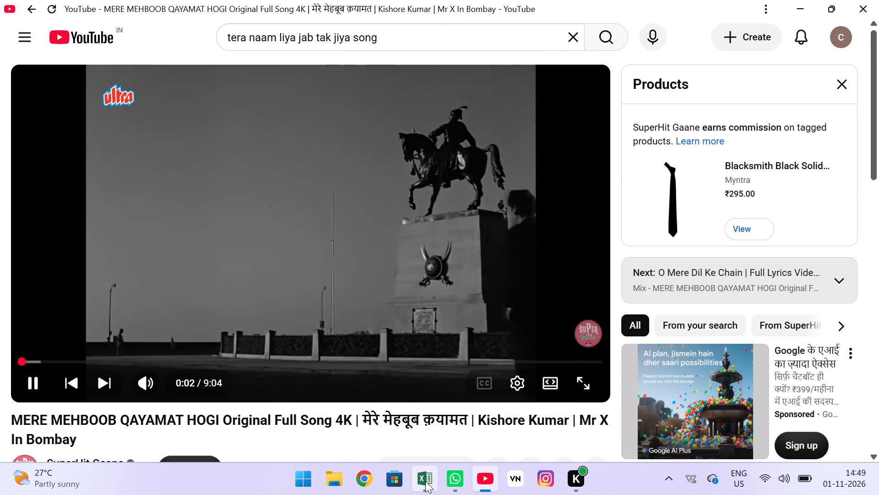
Switch back to Excel and enter serial number 9 in cell A10.
left_click(425, 481)
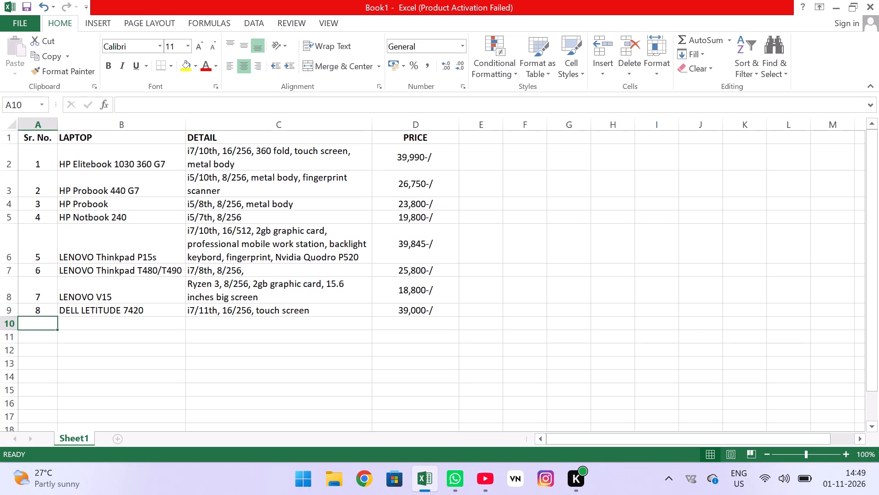
key("9")
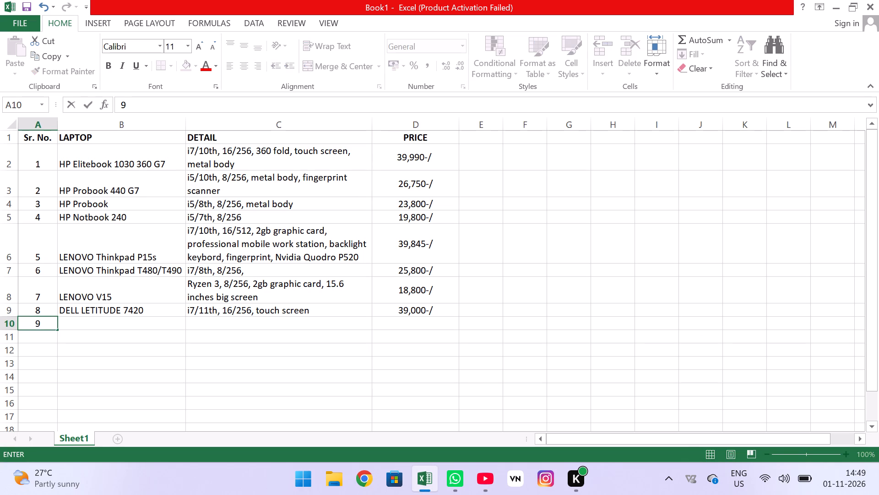
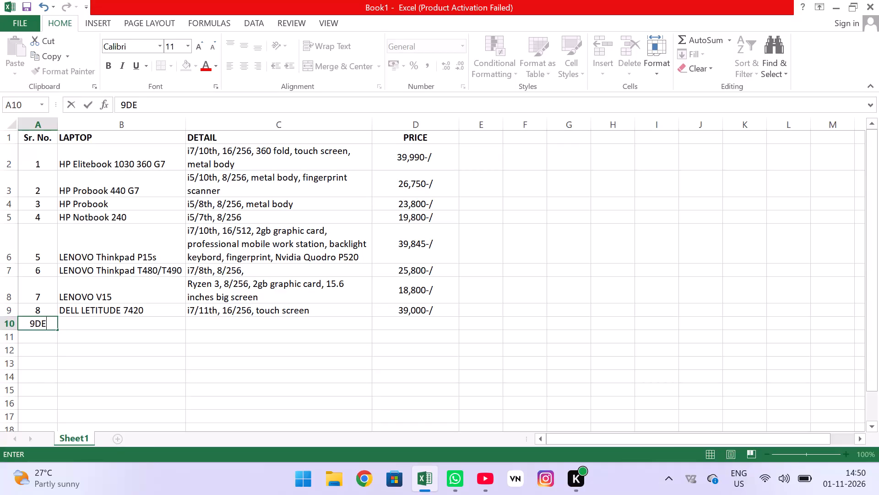
Correct the serial number entry in cell A10 to just 9, removing the stray letters.
key("BackSpace")
key("BackSpace")
key("BackSpace")
key("BackSpace")
key("Tab")
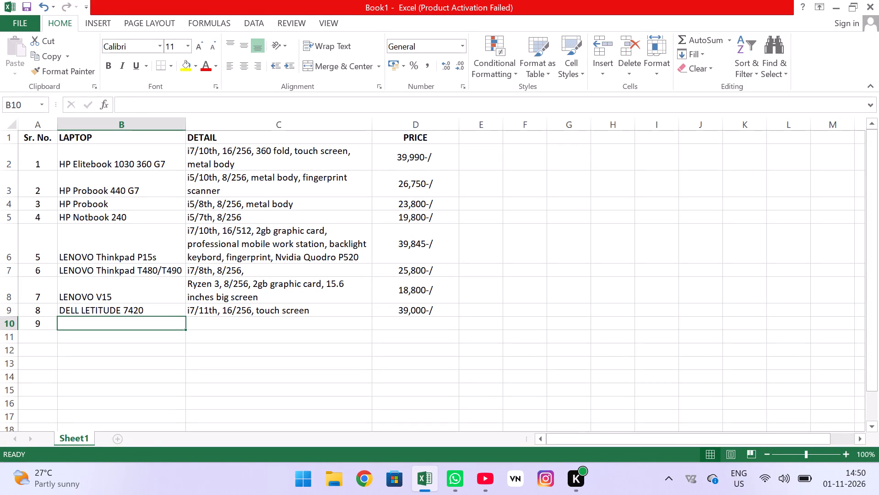
Enter the laptop name "DELL LETITUDE 3420" in cell B10, replacing the auto-completed model number.
type("DELL")
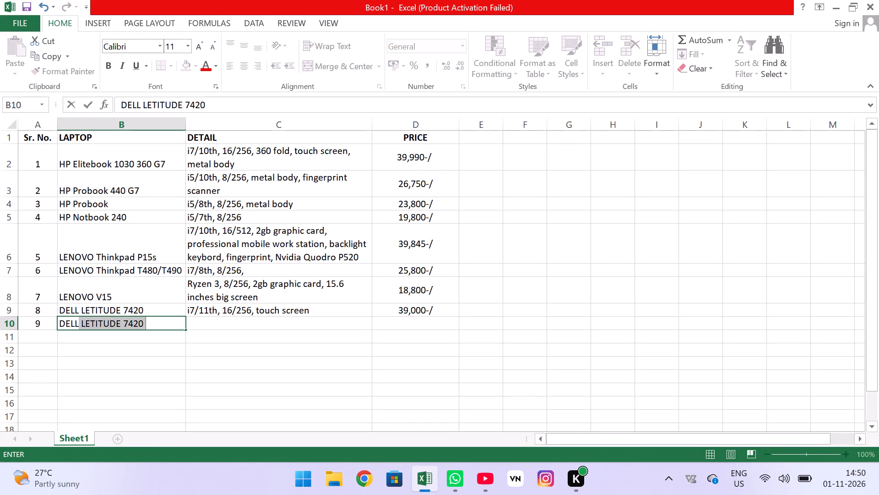
key("Return")
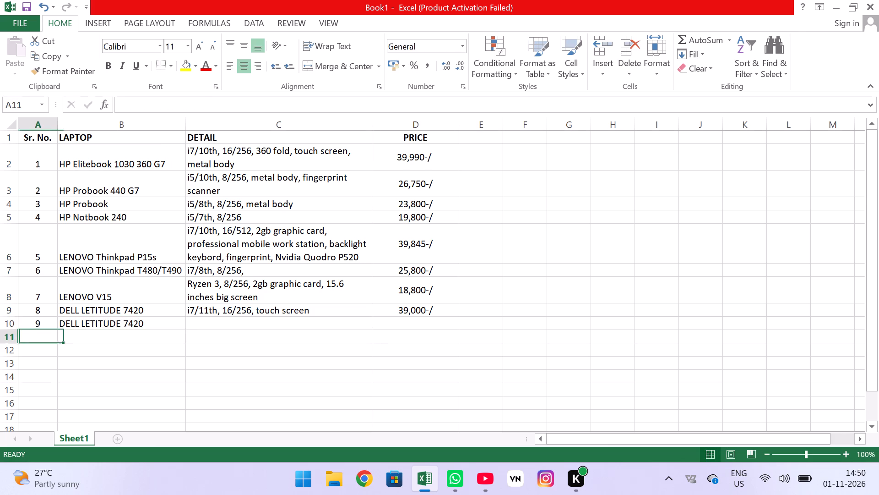
left_click(150, 323)
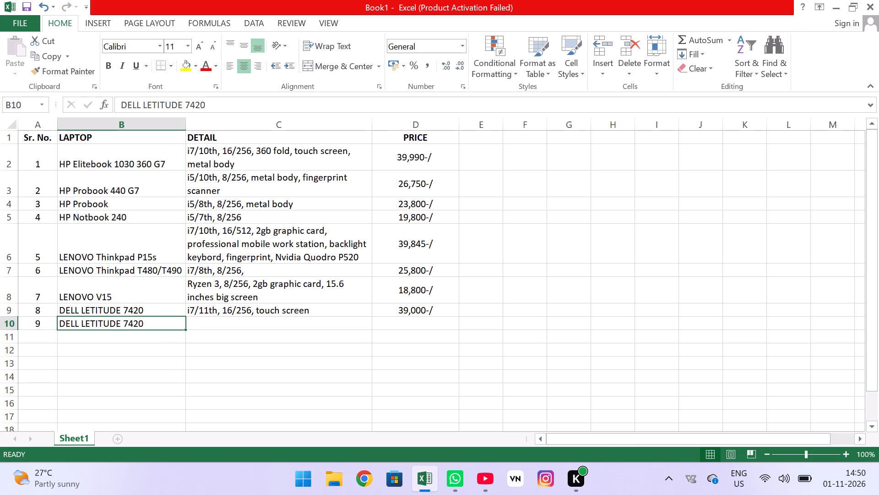
left_click(208, 100)
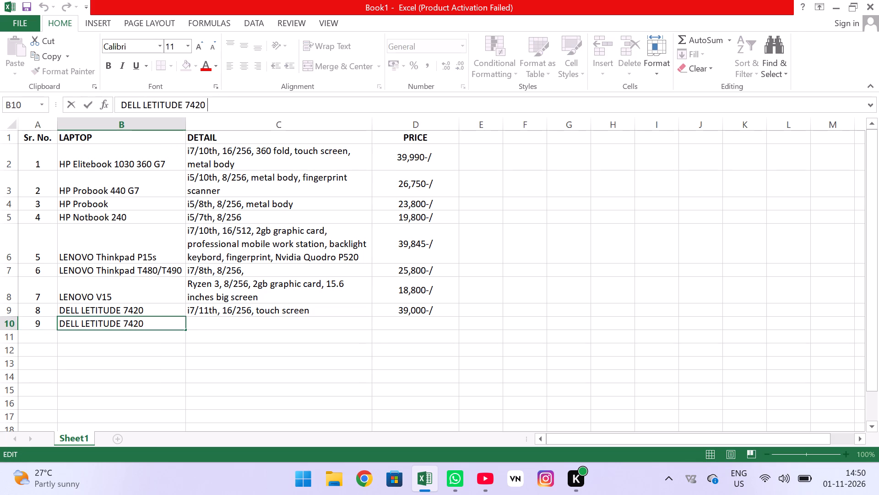
key("BackSpace")
key("BackSpace")
key("BackSpace")
key("BackSpace")
key("BackSpace")
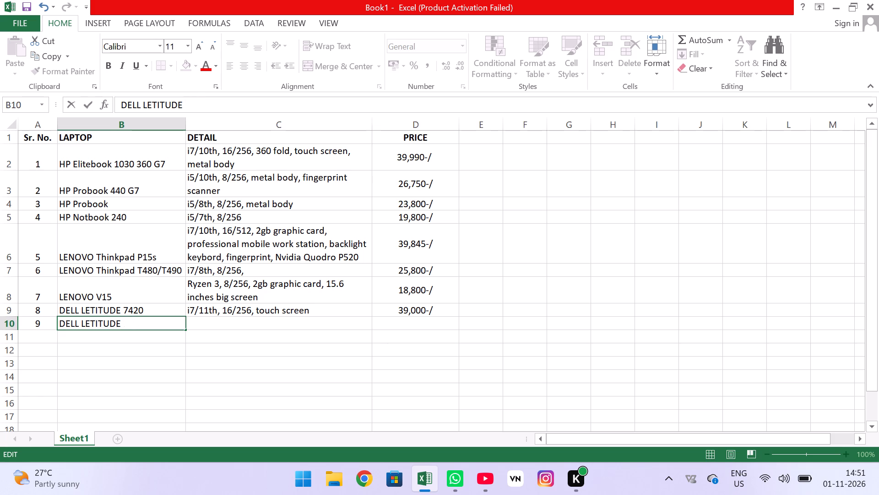
type("3420")
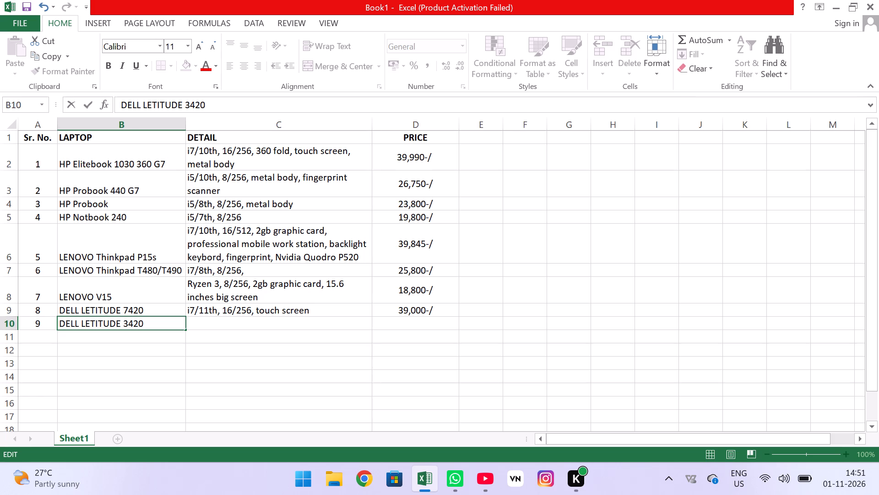
key("space")
key("Tab")
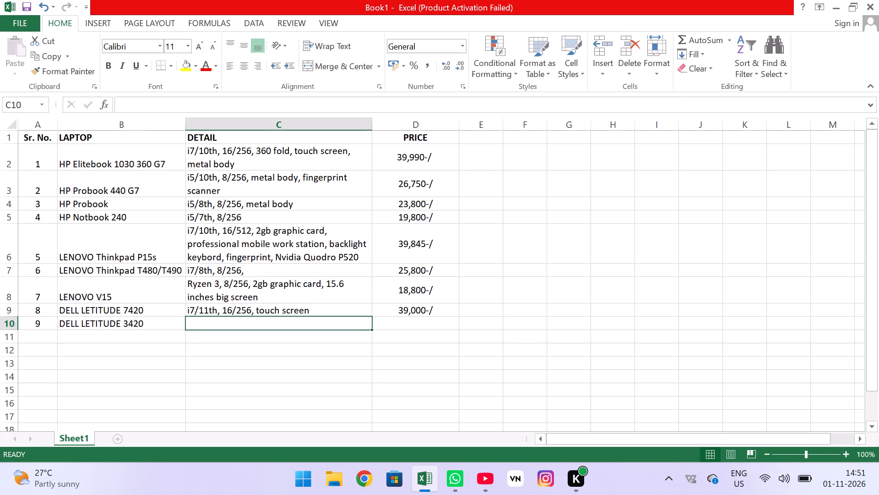
Enter the detail "i5/11th, 8/256" for the DELL LETITUDE 3420 in cell C10.
type("i5")
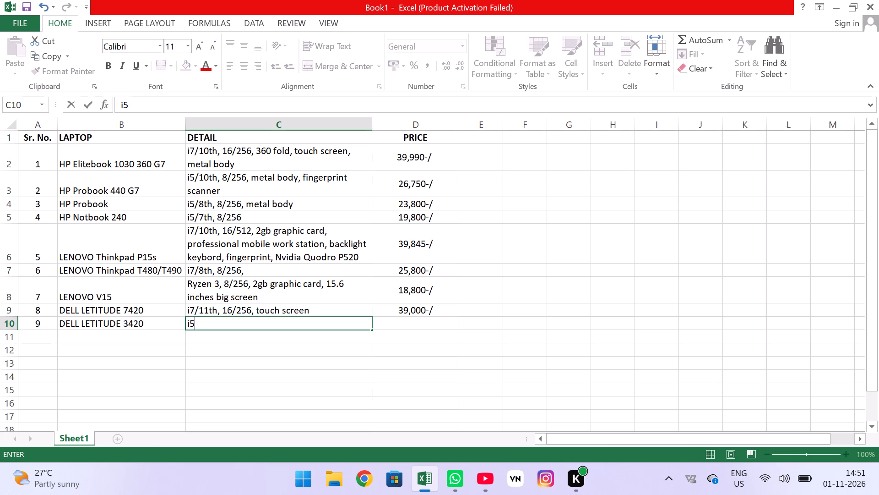
key("slash")
type("11th")
type(",")
key("space")
key("8")
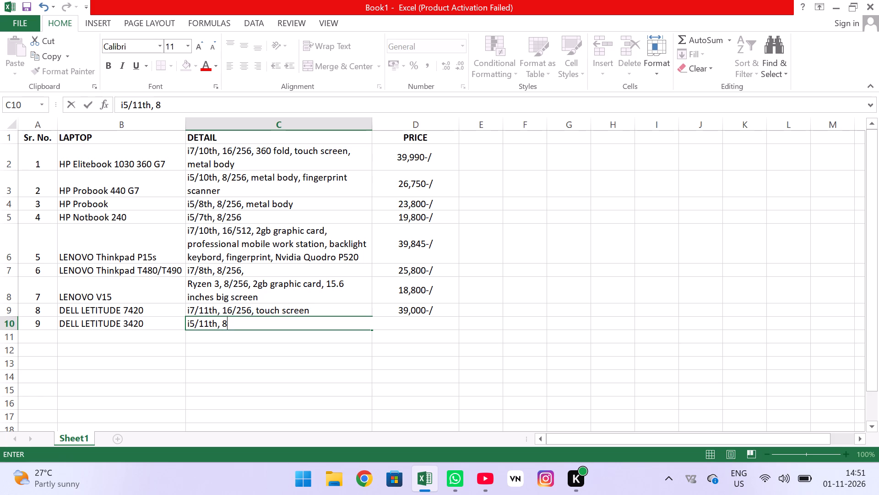
key("slash")
type("256")
key("space")
key("Tab")
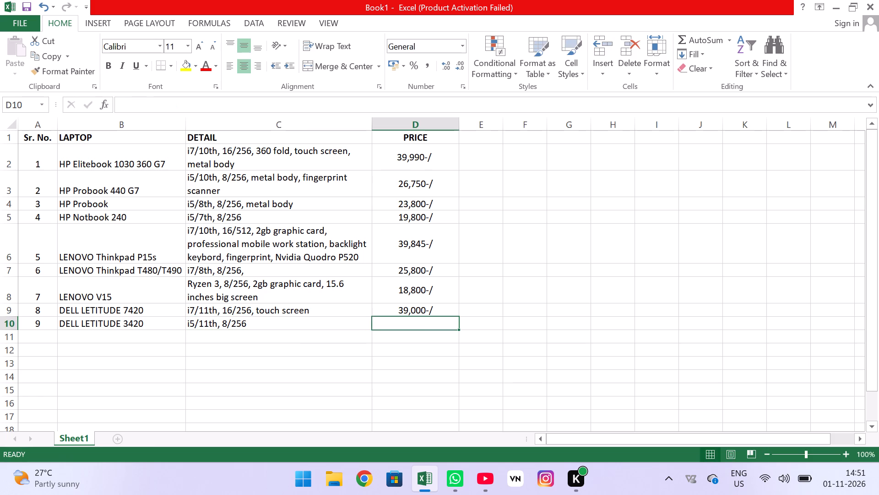
Enter the price "33,500-/" for the DELL LETITUDE 3420 in cell D10.
type("33")
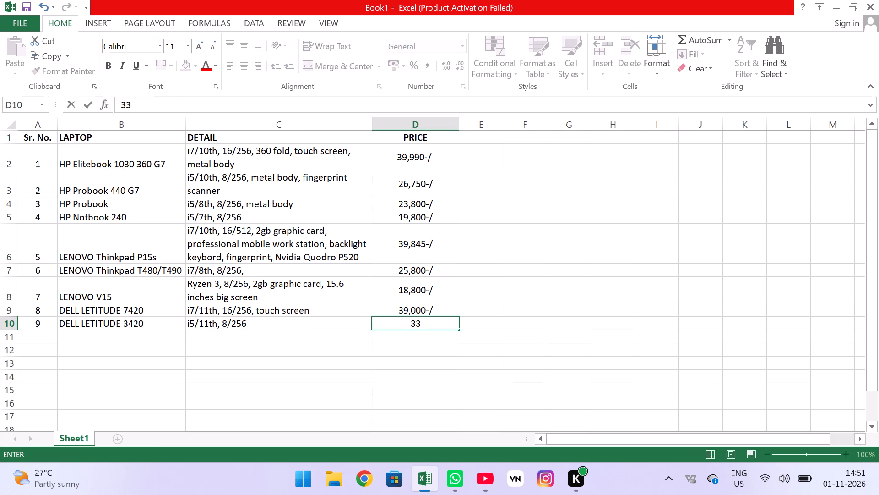
key("comma")
type("500")
key("minus")
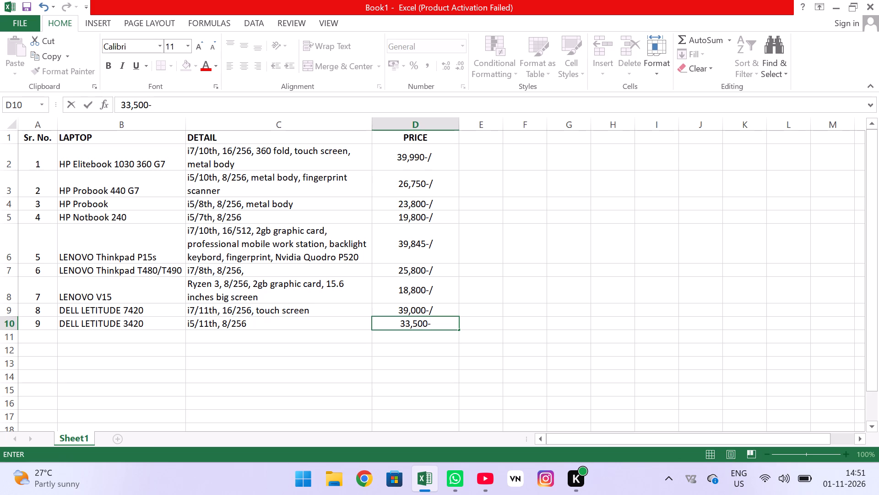
key("slash")
key("Return")
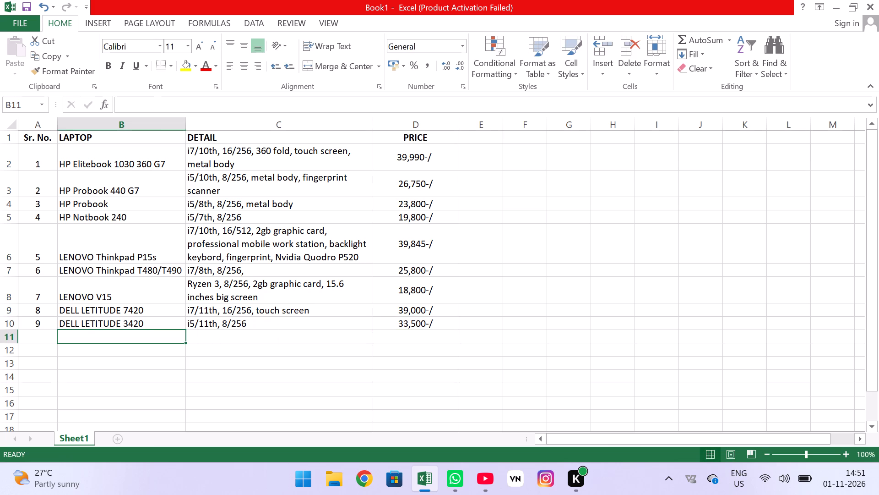
Enter serial number 10 in cell A11 and the laptop name "DELL" in cell B11.
key("Left")
type("10")
key("Tab")
type("de")
key("BackSpace")
key("BackSpace")
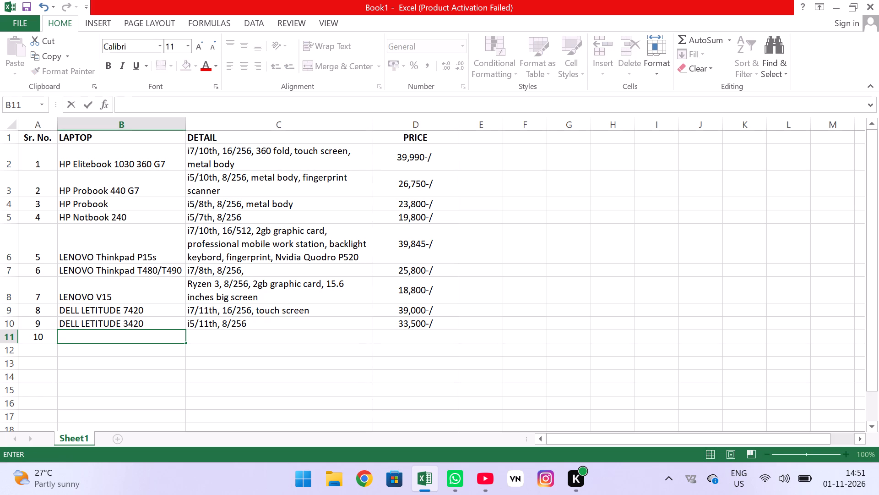
type("DELL")
key("space")
key("Tab")
Enter the detail "i7/4th" for the DELL laptop in cell C11.
type("i7")
key("comma")
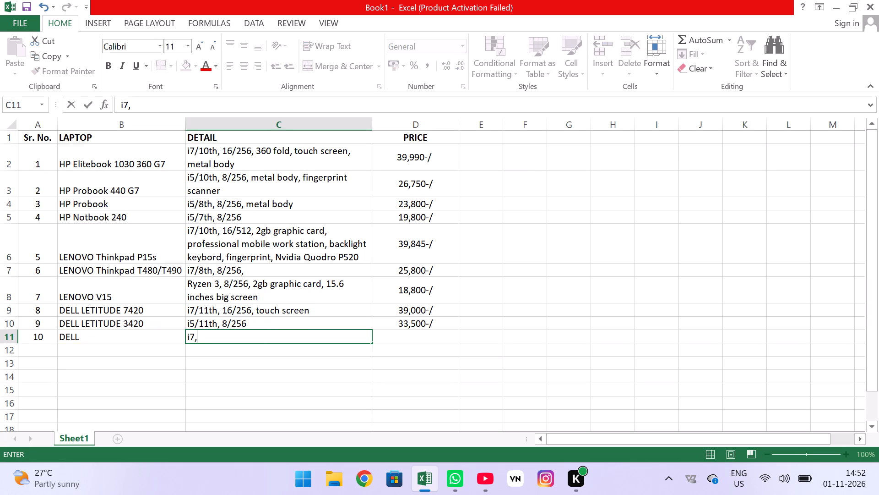
type("4th")
key("BackSpace")
key("BackSpace")
key("BackSpace")
key("BackSpace")
key("slash")
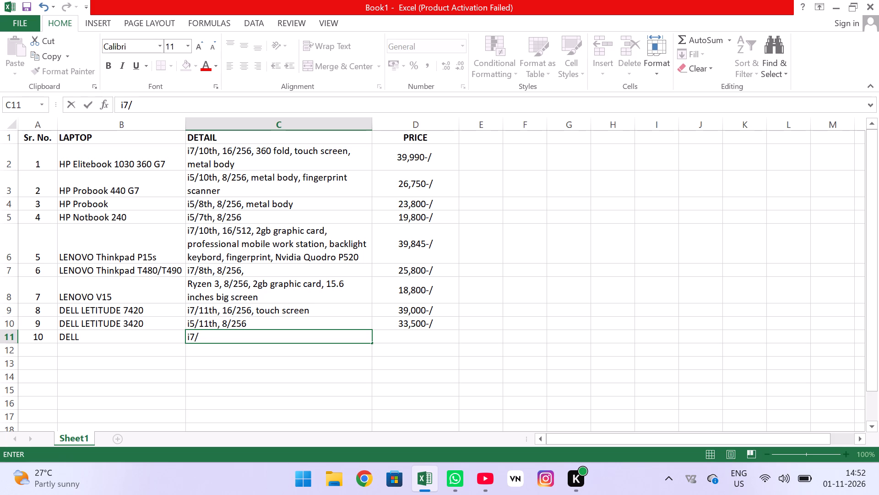
type("4th")
type(",")
key("space")
key("BackSpace")
key("BackSpace")
key("space")
key("Tab")
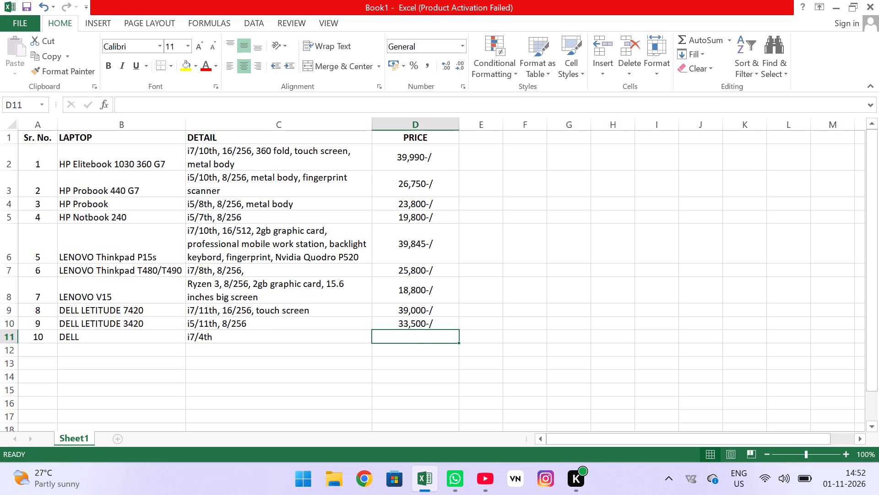
Enter the price "12,000-/" for the DELL laptop in cell D11.
type("12")
type(",000")
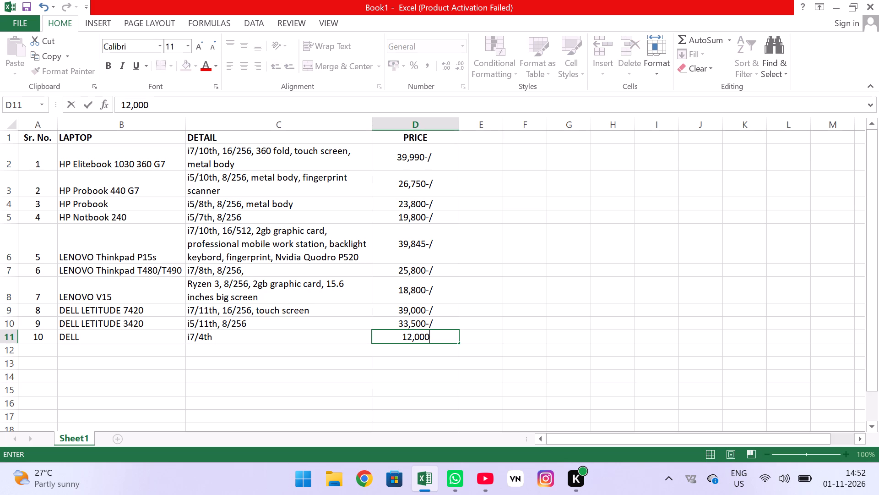
key("minus")
key("slash")
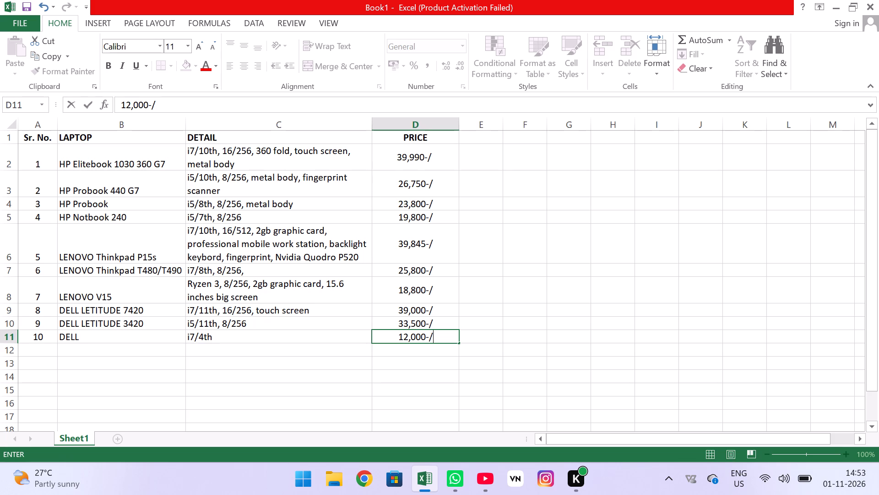
Apply All Borders to the whole price list, cells A1 to D11.
left_click_drag(27, 135, 255, 223)
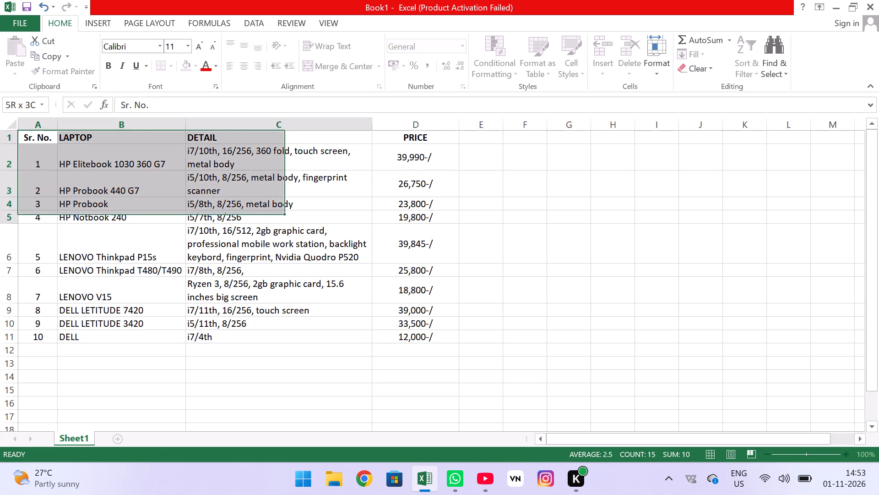
left_click_drag(255, 223, 421, 345)
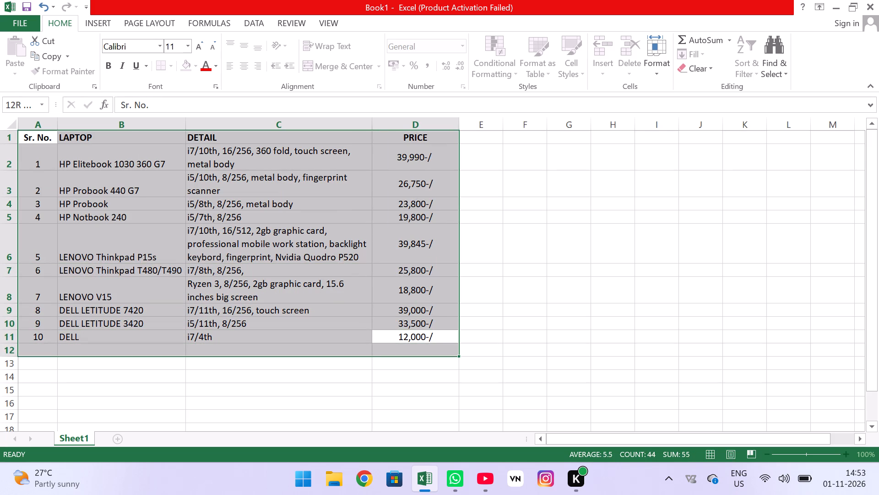
left_click_drag(421, 345, 423, 341)
left_click(497, 485)
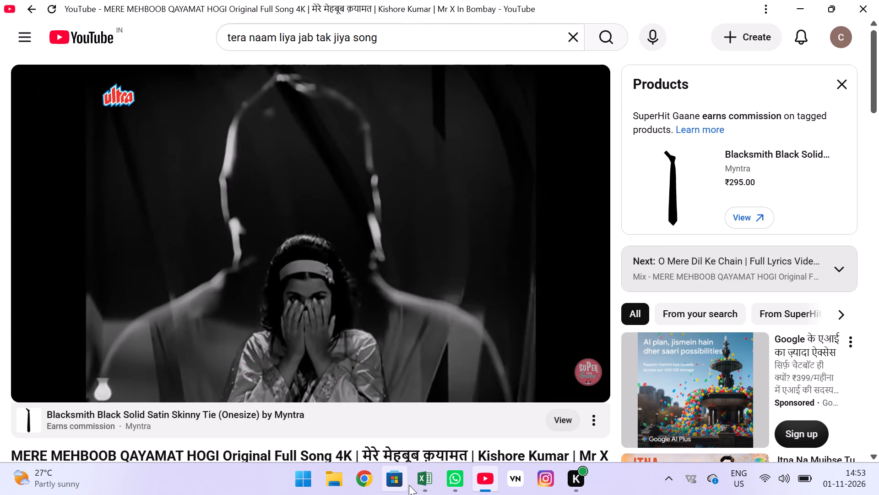
left_click(425, 483)
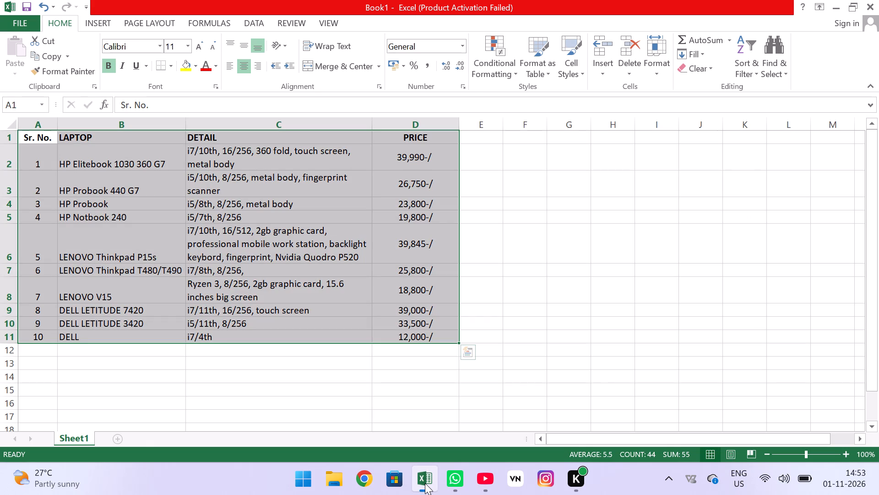
left_click(172, 68)
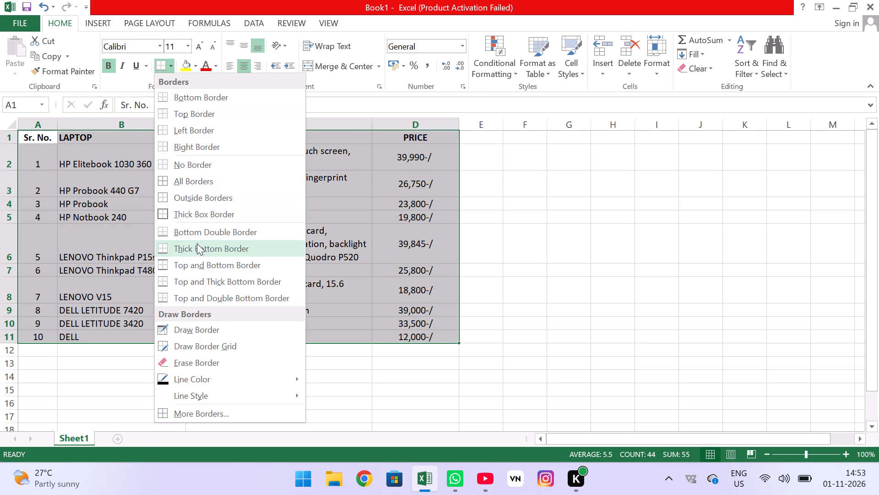
left_click(213, 185)
left_click(230, 243)
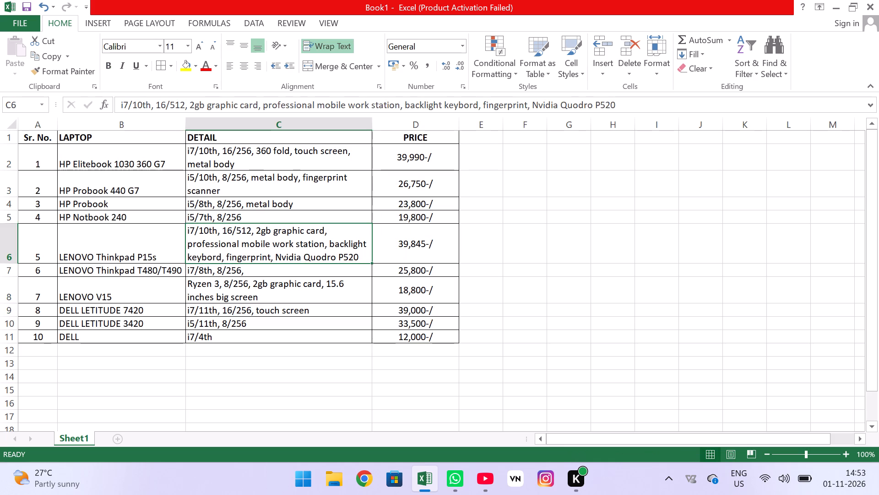
Fill the header row, cells A1 to D1, with yellow.
left_click_drag(44, 137, 394, 148)
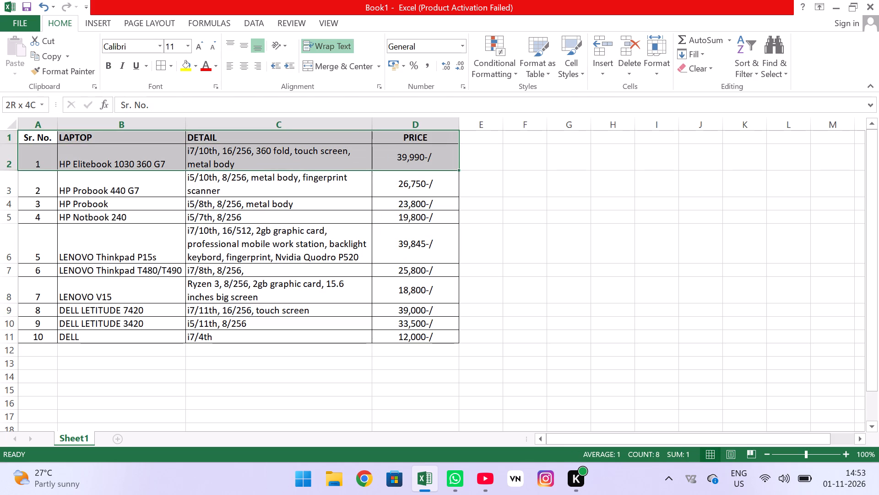
left_click_drag(394, 148, 408, 141)
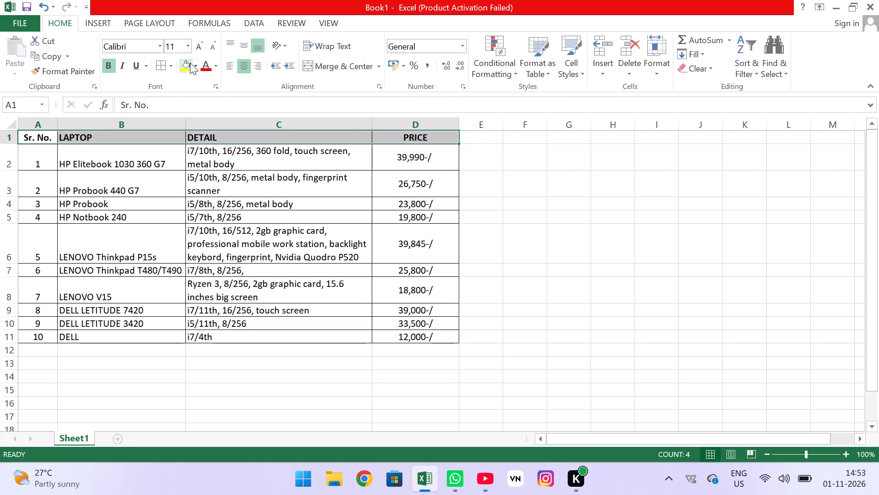
left_click(190, 63)
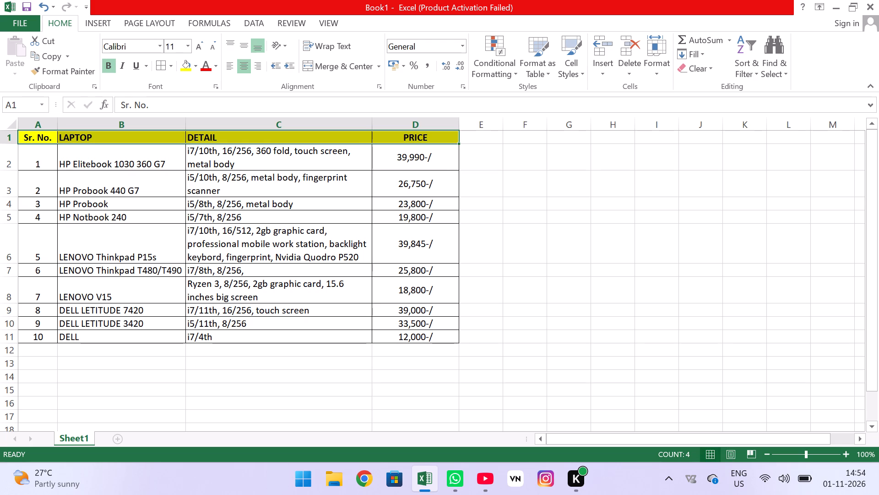
Select the whole price list, cells A1 to D11.
left_click_drag(33, 137, 306, 272)
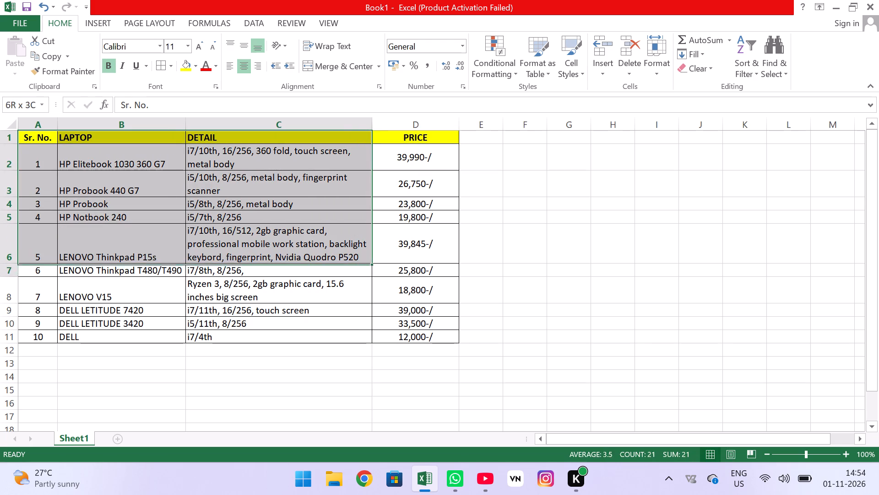
left_click_drag(306, 272, 407, 336)
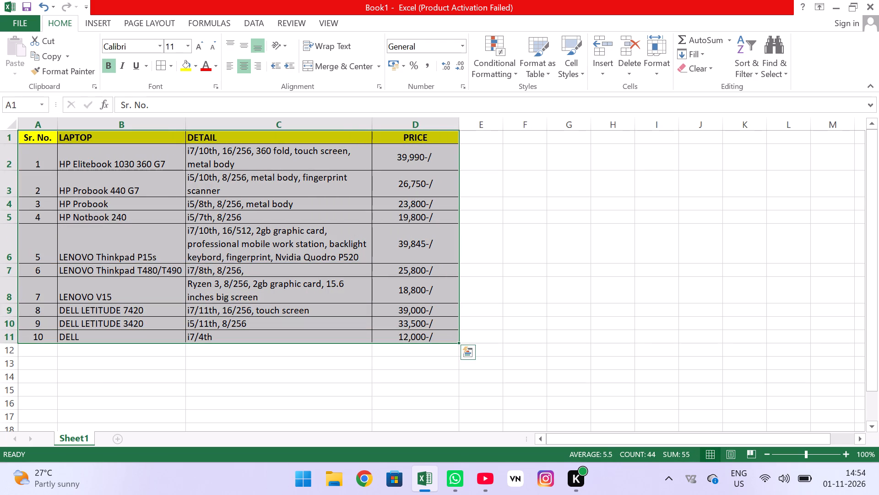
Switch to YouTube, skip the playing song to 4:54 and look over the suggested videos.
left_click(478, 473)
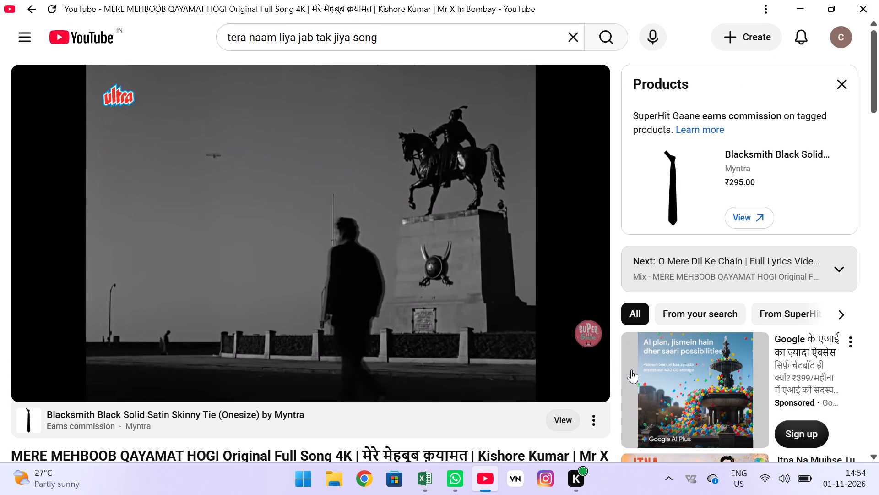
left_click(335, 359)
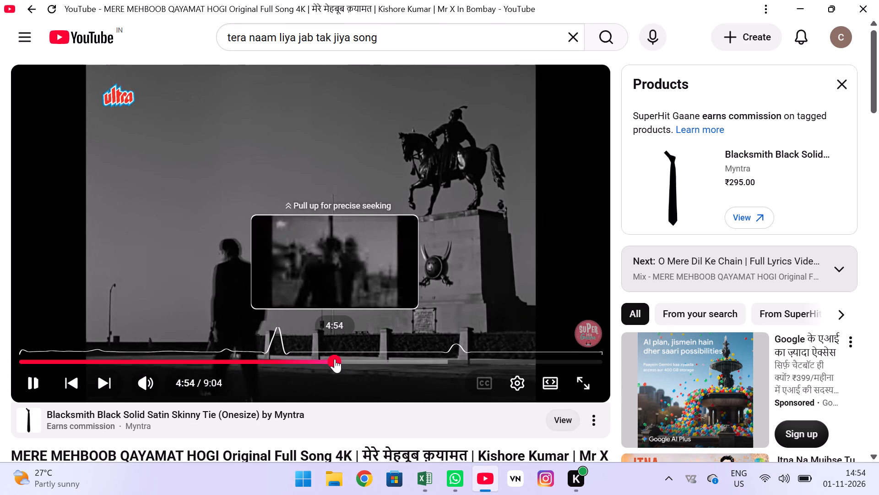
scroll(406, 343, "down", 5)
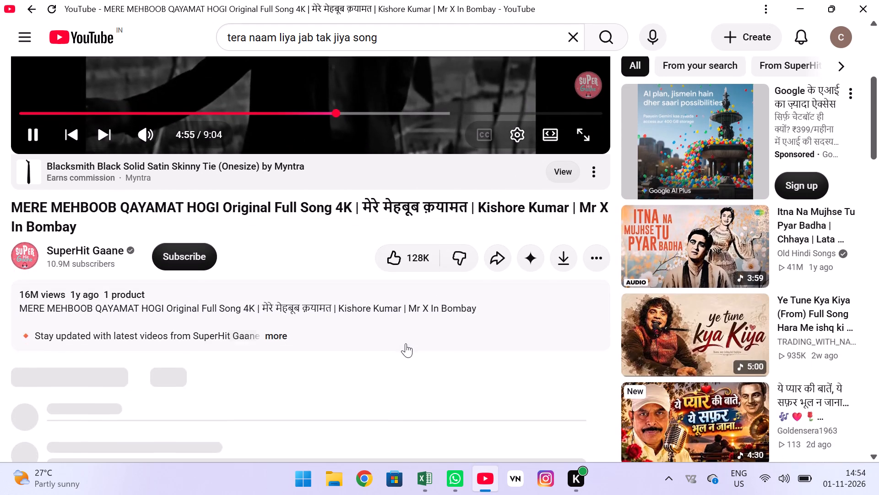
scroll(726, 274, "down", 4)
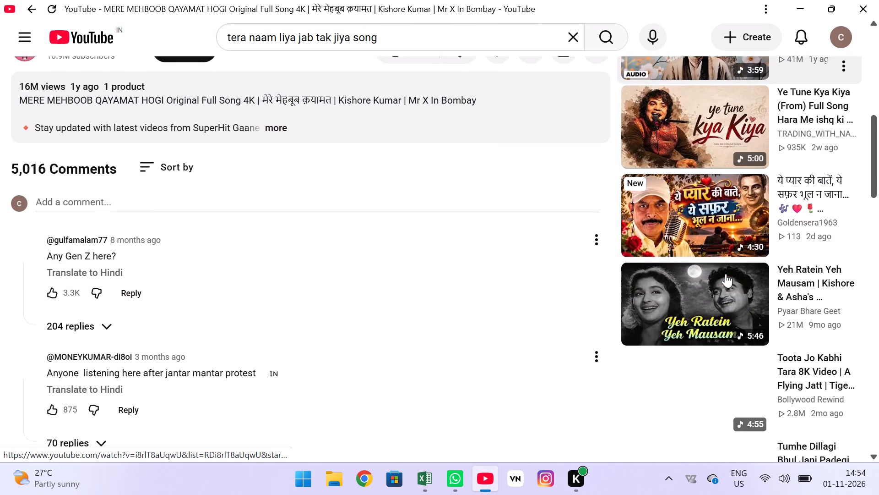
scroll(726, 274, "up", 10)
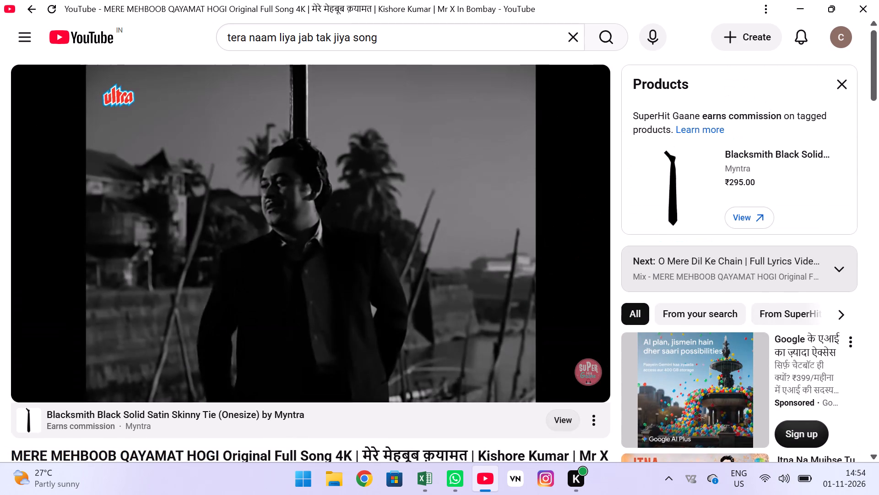
Replace the current YouTube search with the suggestion "nusrat fateh ali khan".
left_click(575, 34)
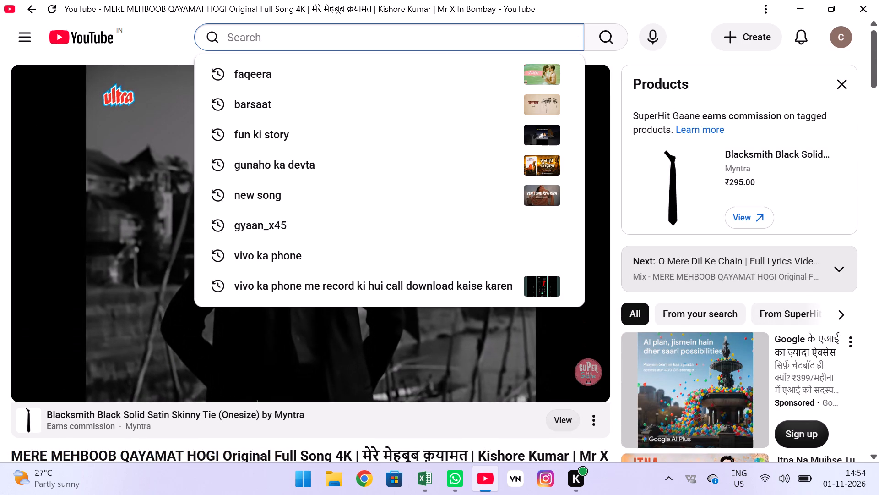
key("n")
type("usra")
left_click(316, 66)
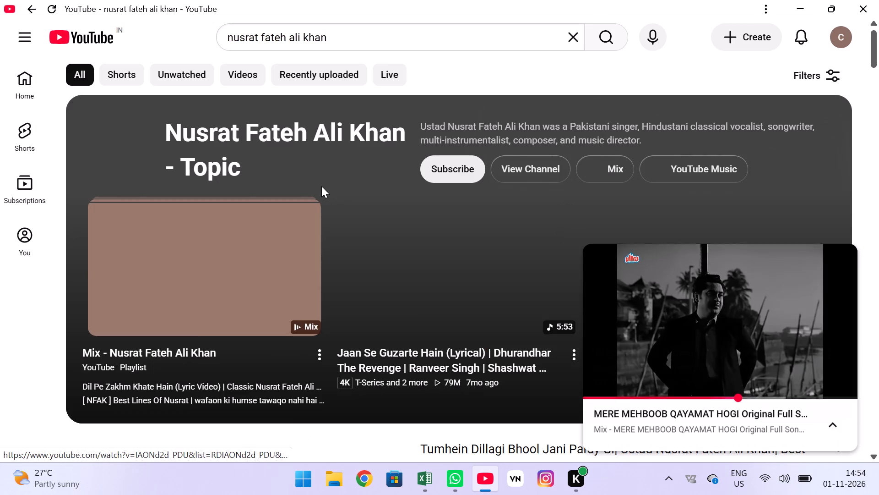
Play "Kali Kali Zulfon Ke Phande Na" (complete full version, OSA Worldwide) from the results and skip ahead to about 0:19.
scroll(372, 256, "down", 5)
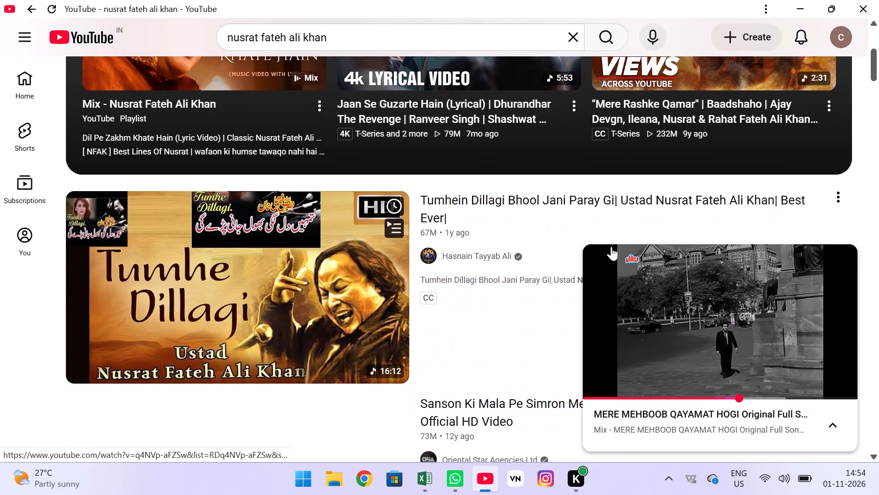
left_click_drag(844, 254, 418, 326)
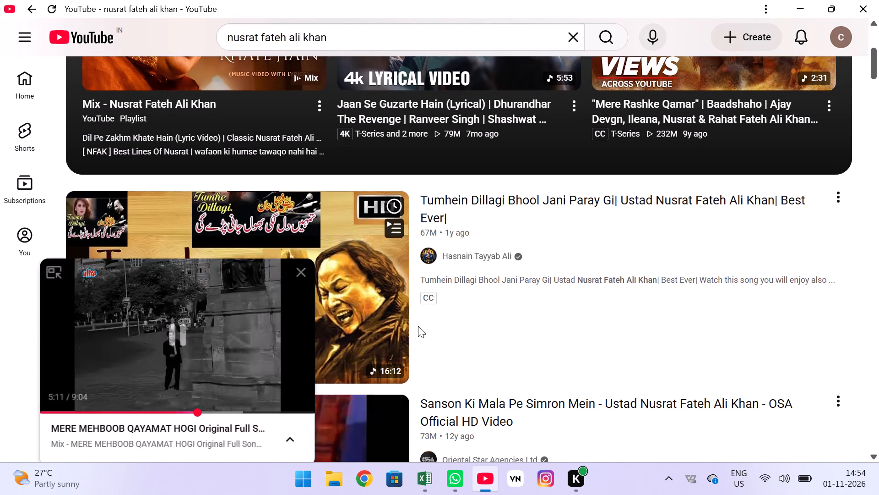
left_click_drag(260, 331, 878, 335)
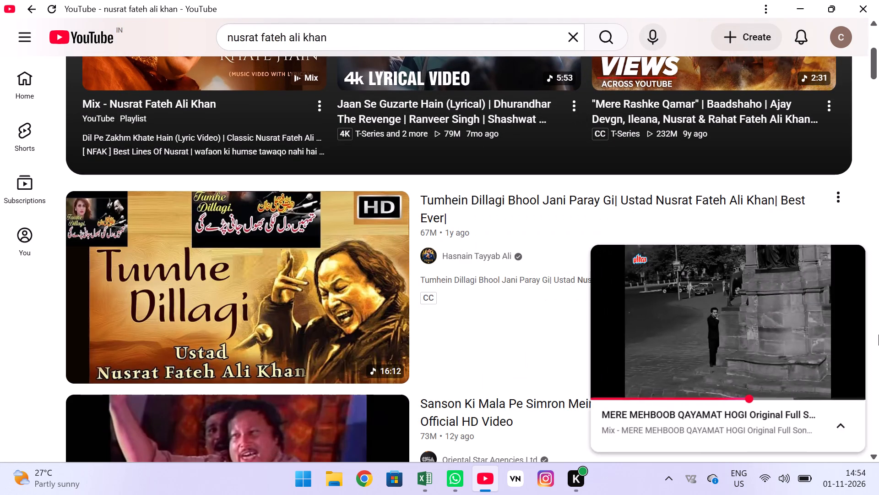
scroll(299, 284, "down", 4)
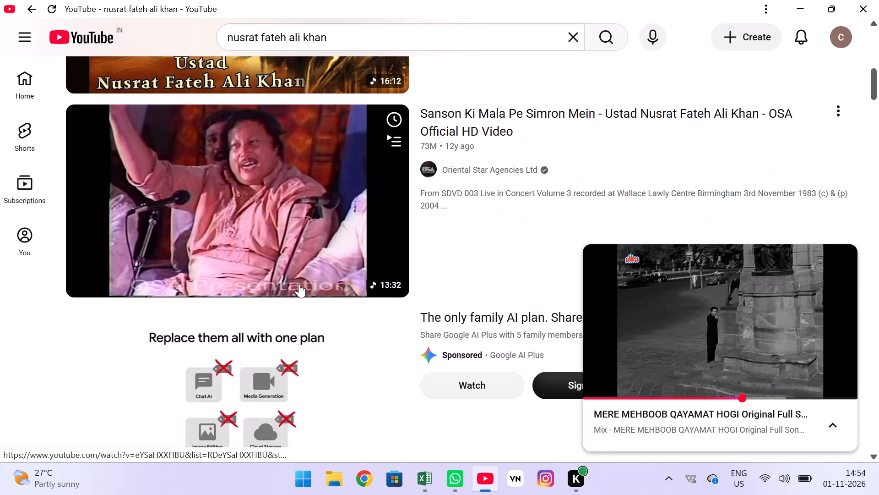
scroll(327, 176, "up", 1)
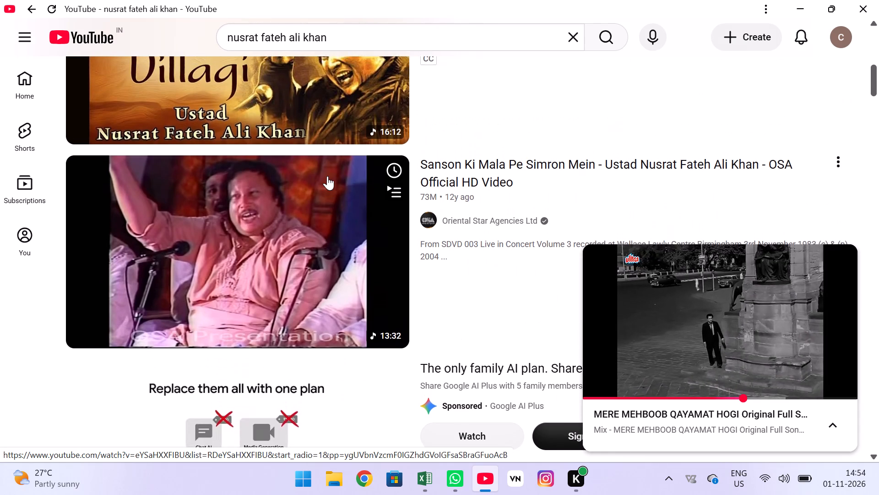
scroll(327, 176, "up", 1)
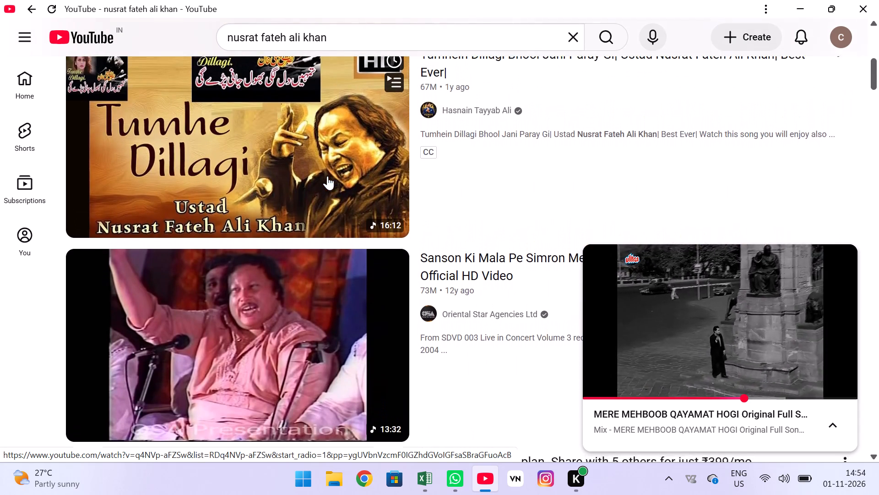
scroll(327, 176, "up", 1)
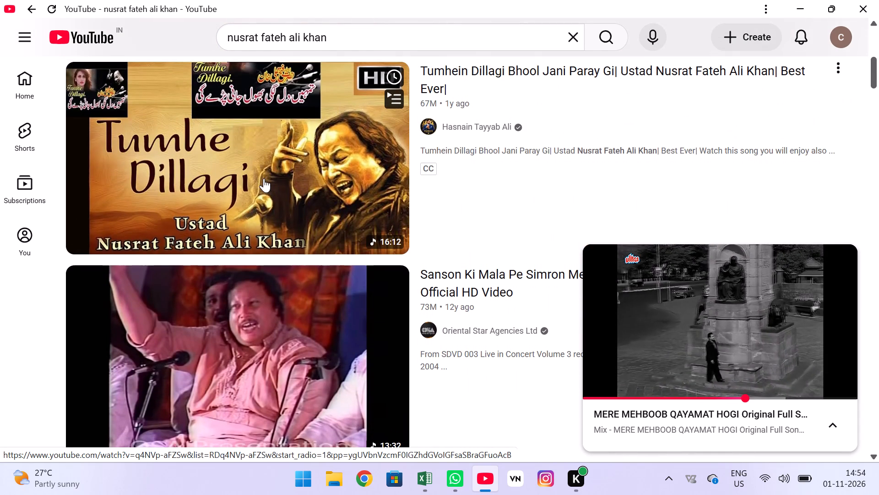
scroll(264, 178, "down", 7)
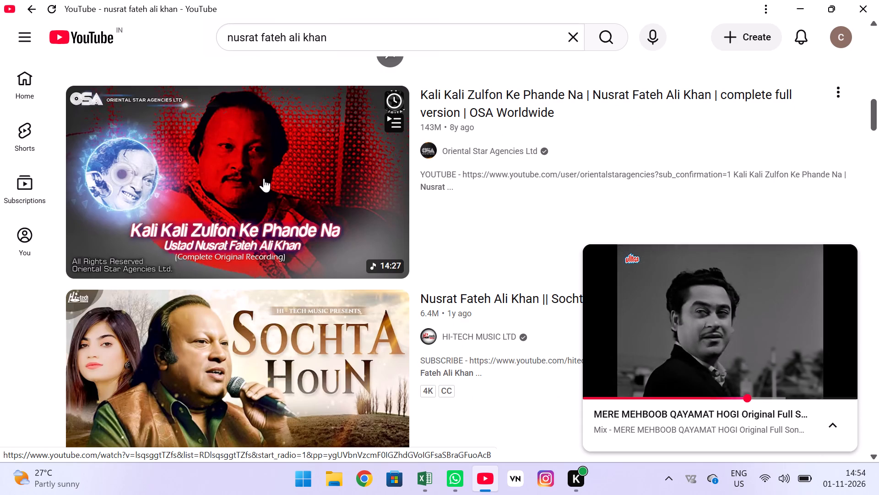
left_click(264, 178)
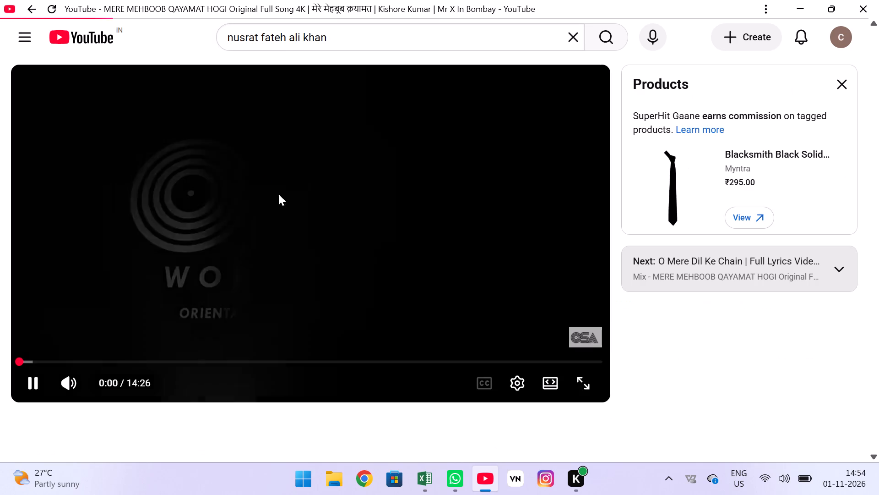
left_click(32, 363)
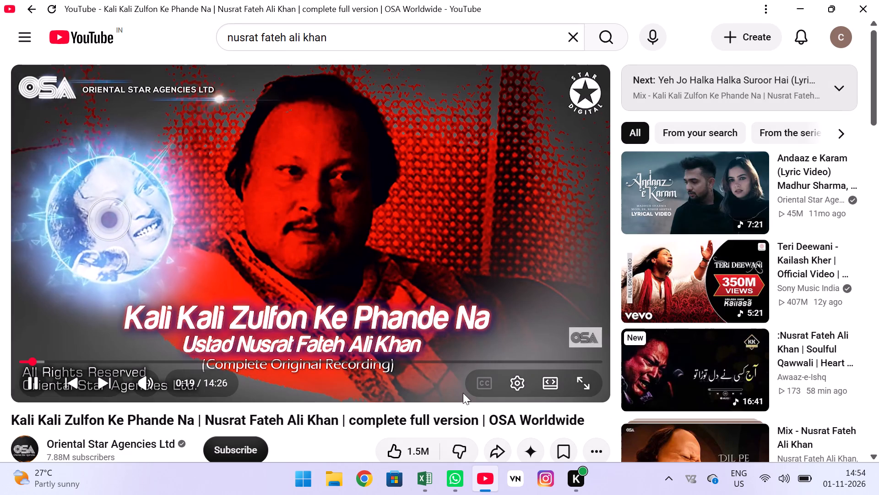
Switch back to Excel and apply a Thick Box Border around the selected price list, A1 to D11.
left_click(423, 489)
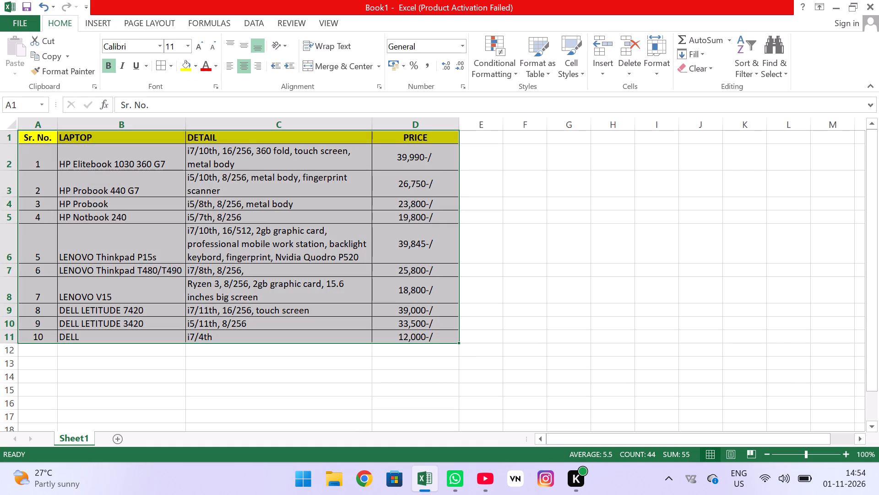
left_click(170, 68)
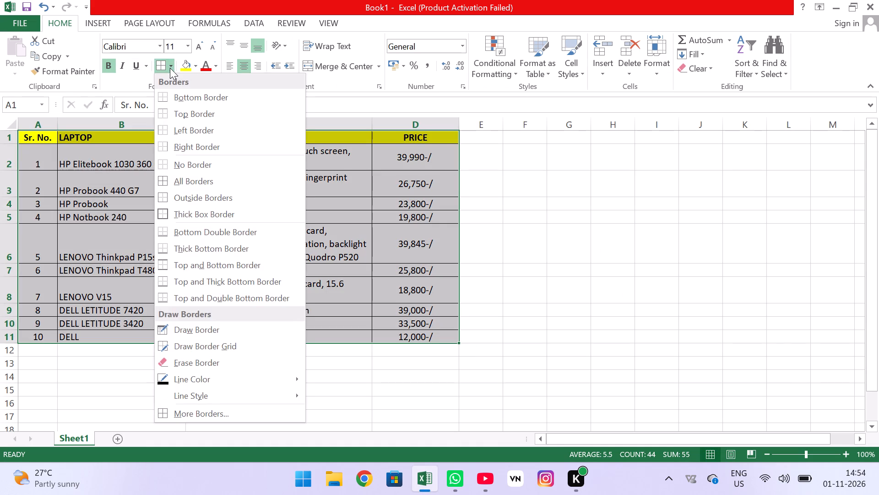
left_click(202, 206)
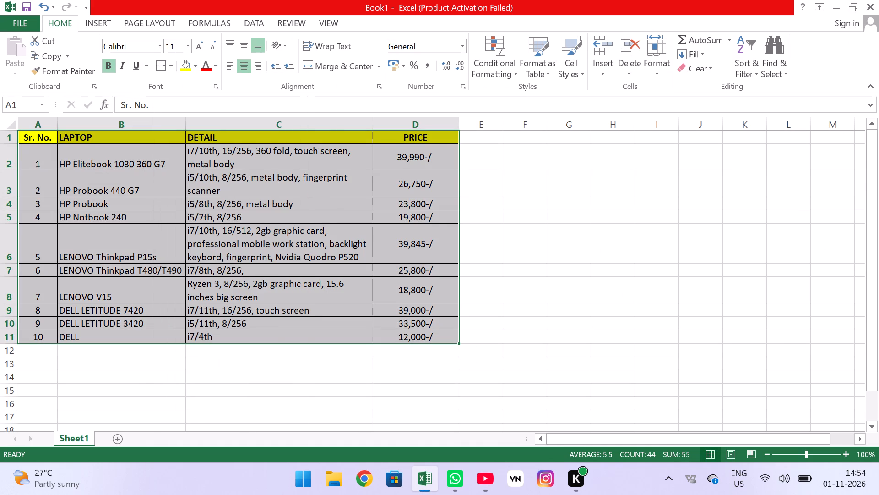
left_click(239, 272)
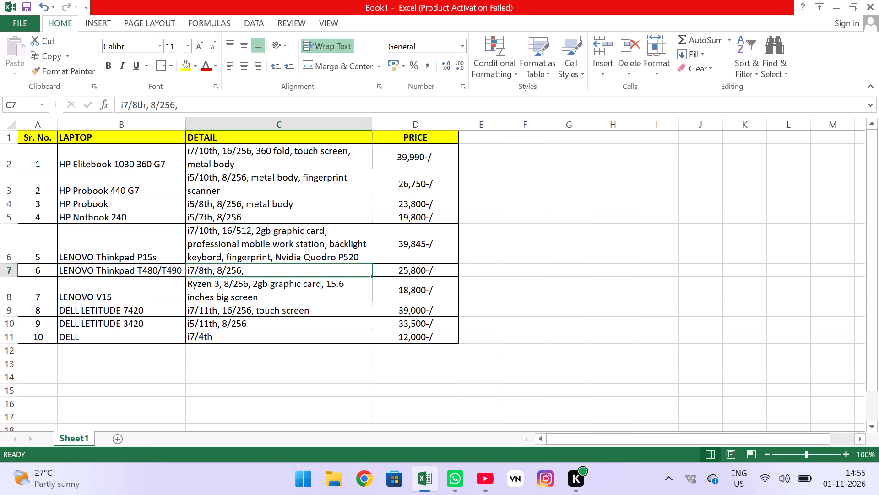
Switch to YouTube and skip the playing song "Kali Kali Zulfon Ke Phande Na" ahead to about 1:16.
left_click(482, 476)
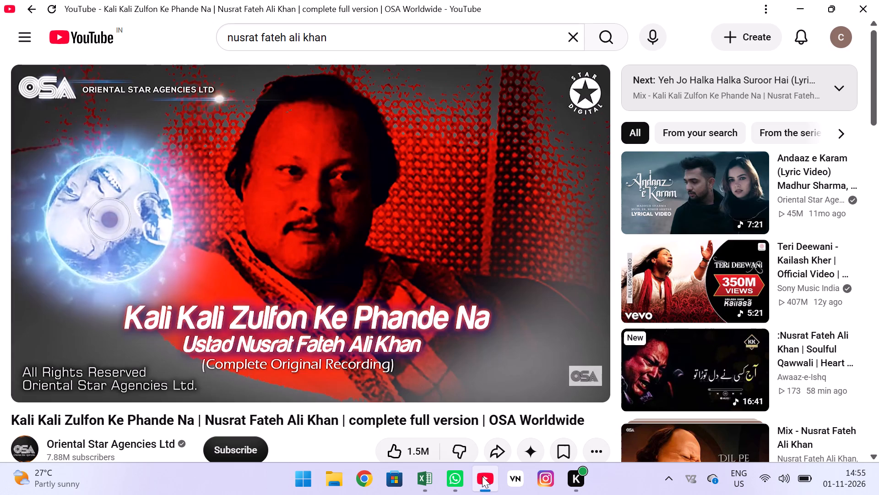
key("Right")
key("Right")
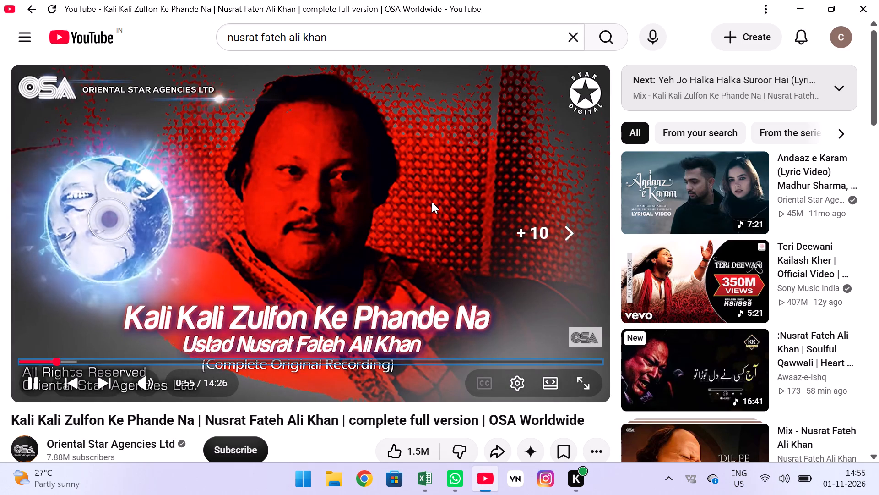
key("Right")
key("Right")
key("Right")
key("Right")
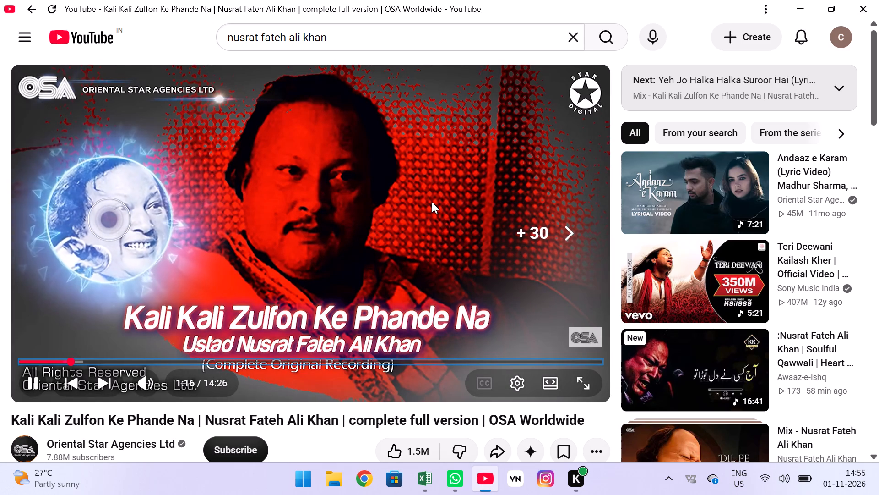
key("Right")
key("Right")
key("Left")
key("Left")
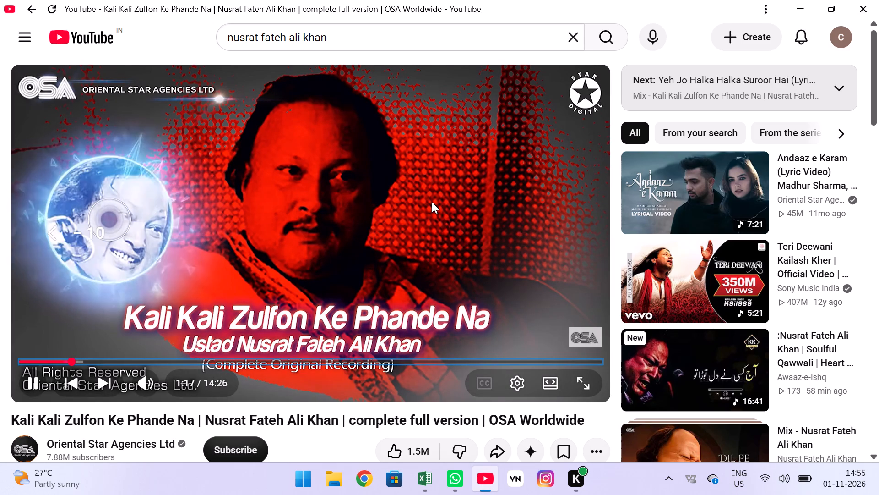
Switch back to Excel and copy the whole price list, A1 to D11.
left_click(422, 486)
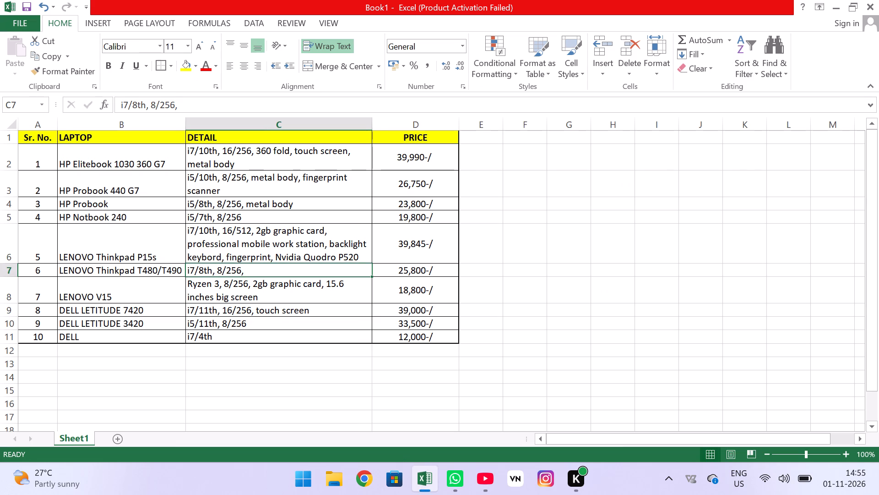
left_click_drag(32, 140, 290, 246)
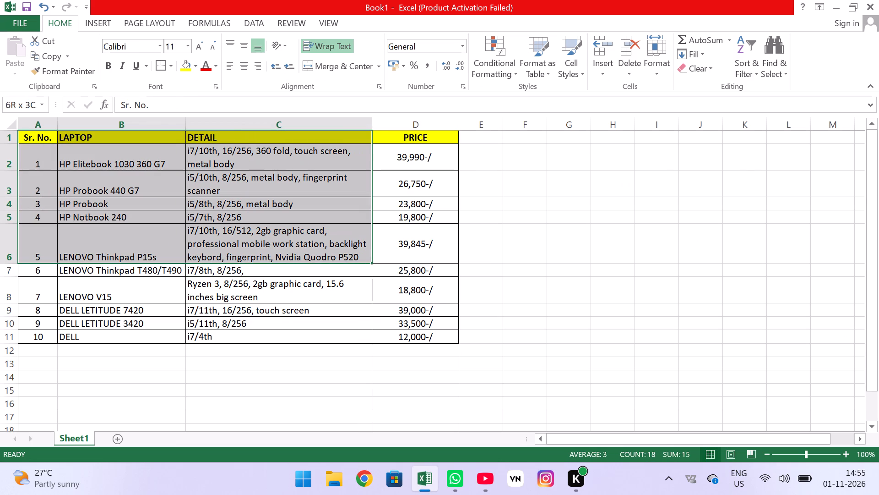
left_click_drag(290, 246, 428, 338)
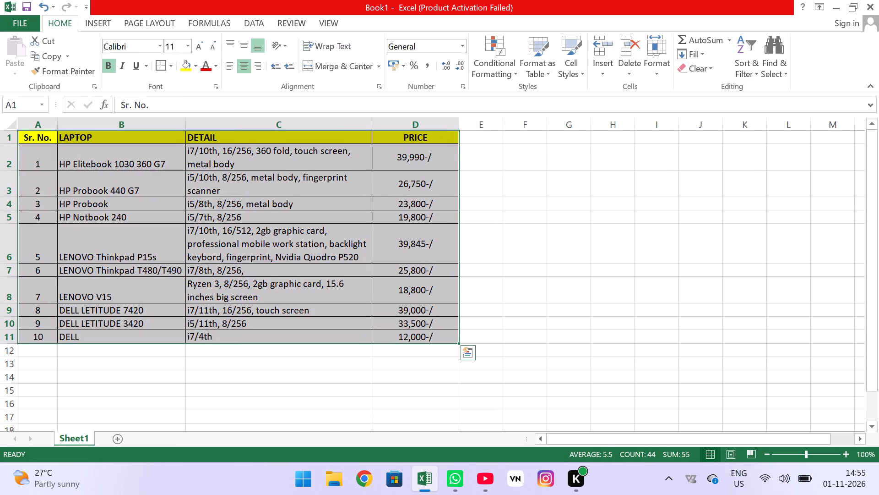
key("ctrl+c")
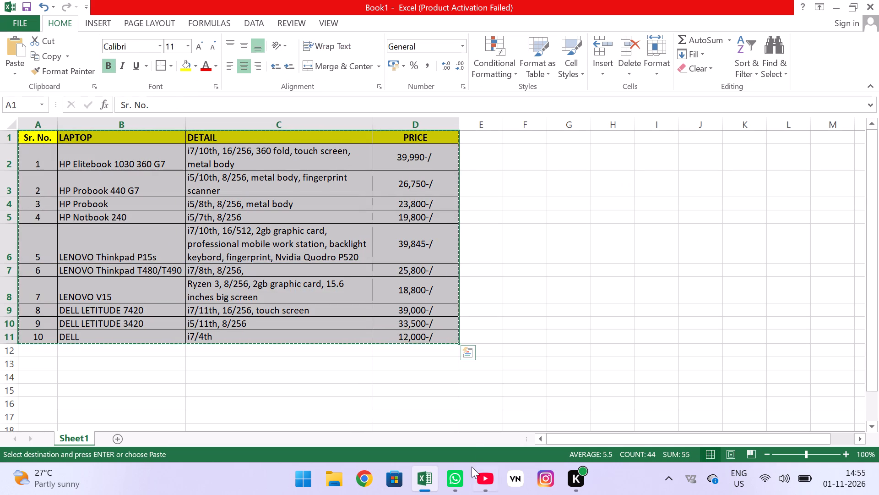
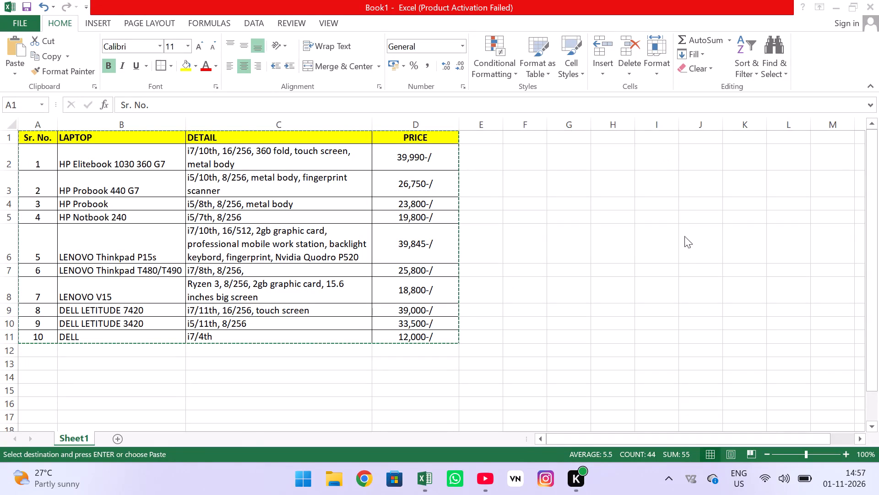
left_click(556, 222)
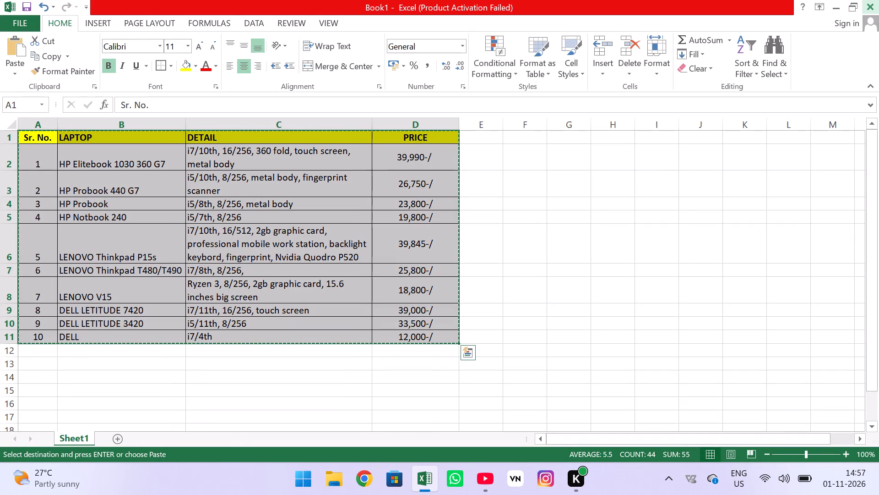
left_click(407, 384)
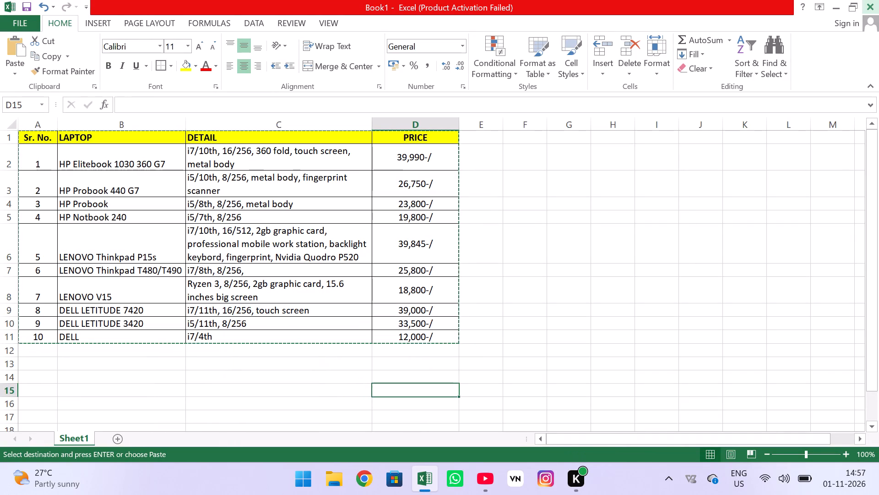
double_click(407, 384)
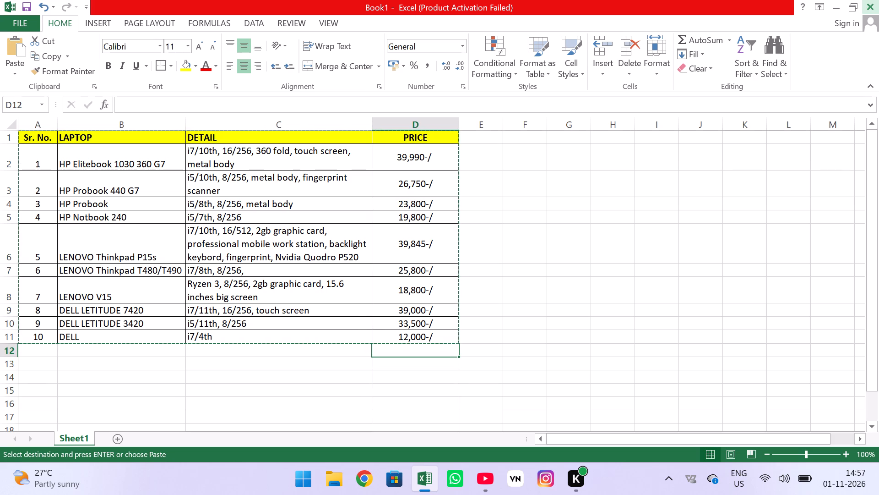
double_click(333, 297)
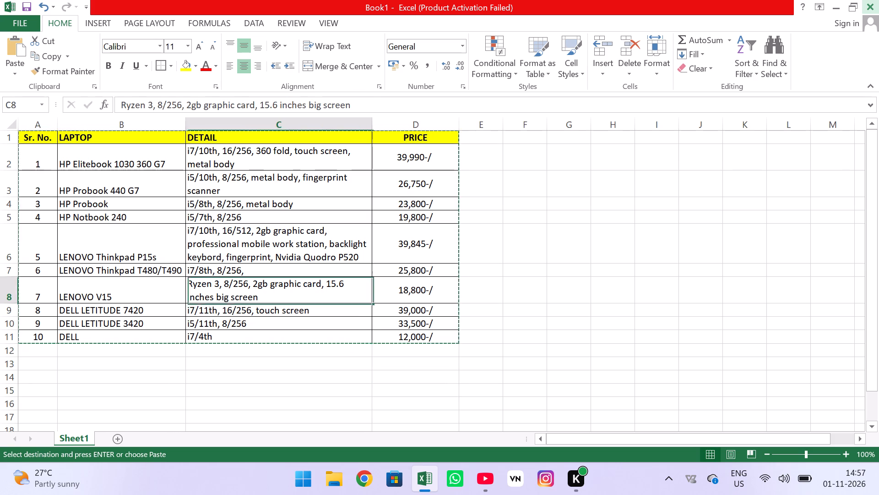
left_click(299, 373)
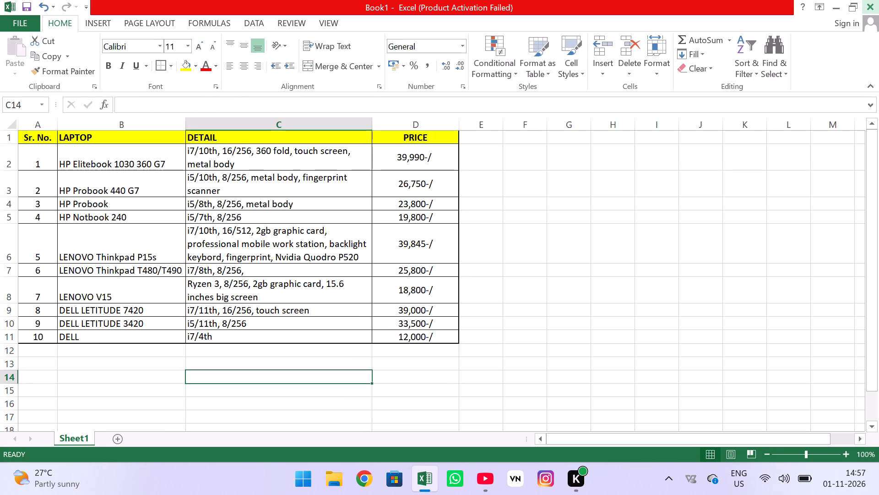
Close the price list workbook, saving it to the Desktop as an Excel Workbook named "catalouge".
left_click(871, 6)
left_click(389, 270)
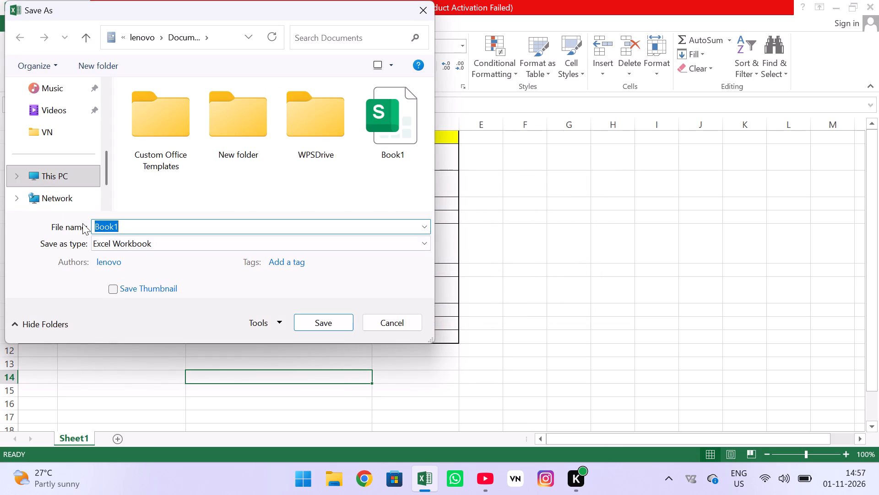
left_click(49, 101)
scroll(49, 101, "up", 3)
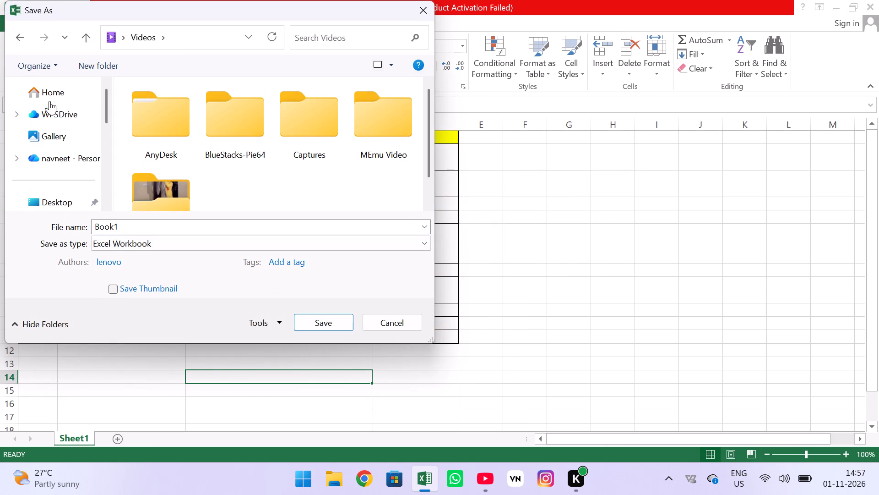
left_click(74, 203)
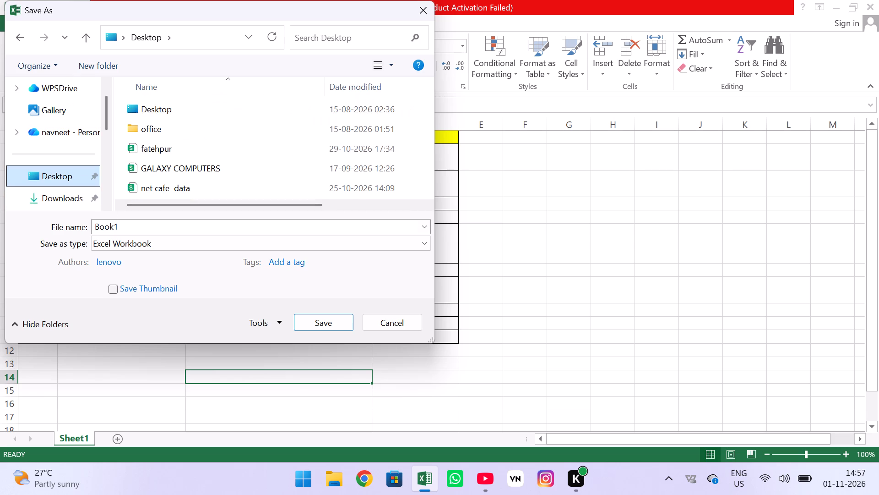
left_click(142, 225)
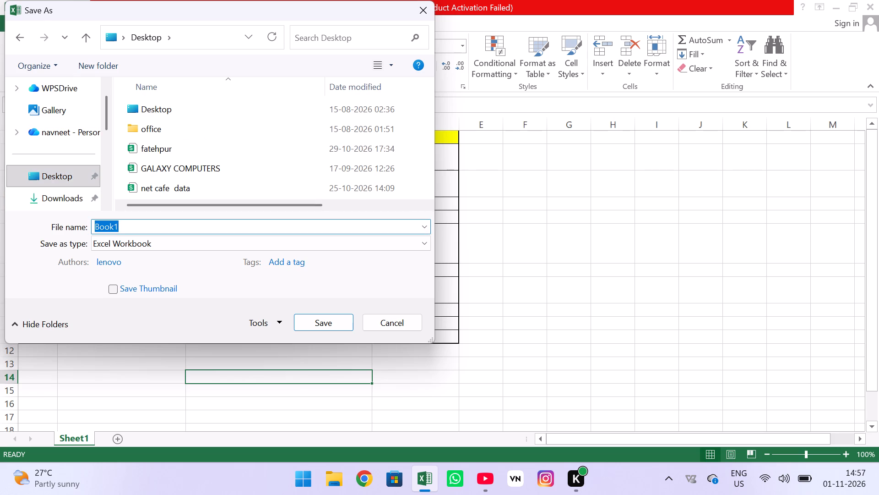
type("ca")
type("la")
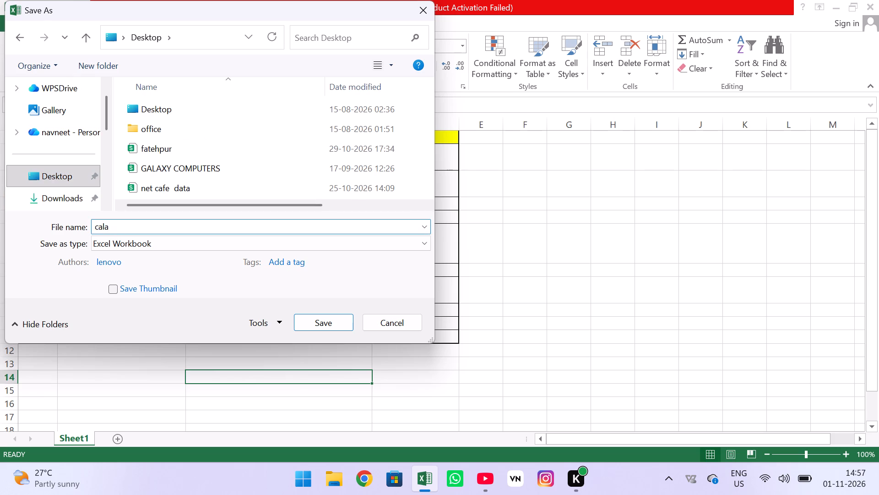
key("BackSpace")
key("BackSpace")
type("talouge")
key("Return")
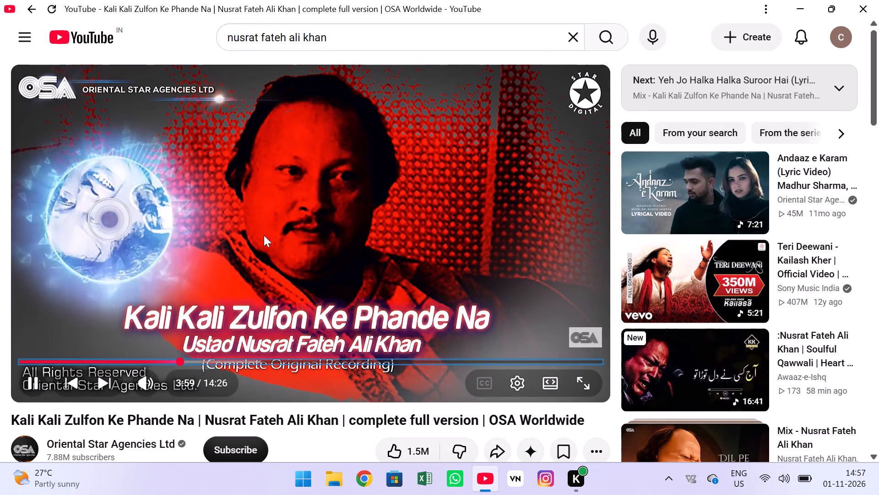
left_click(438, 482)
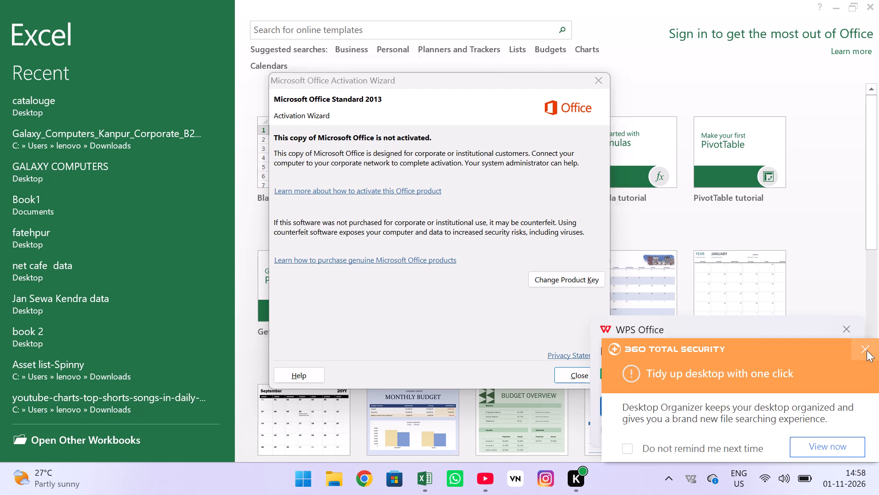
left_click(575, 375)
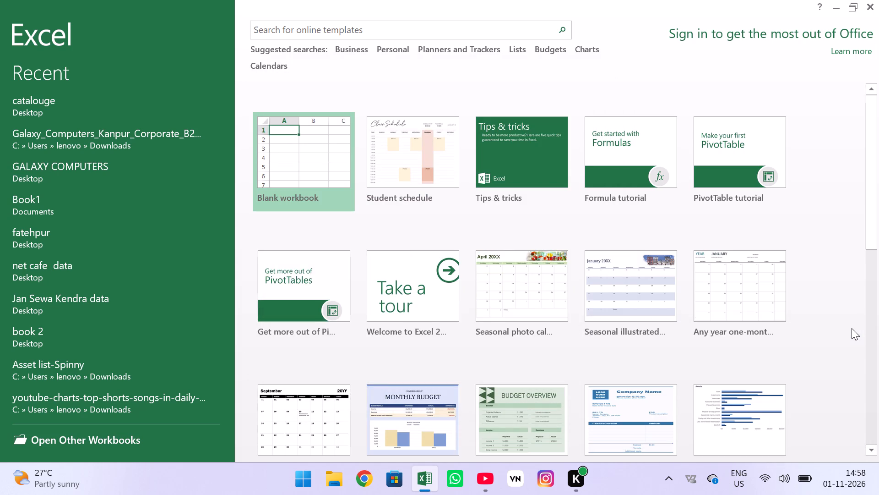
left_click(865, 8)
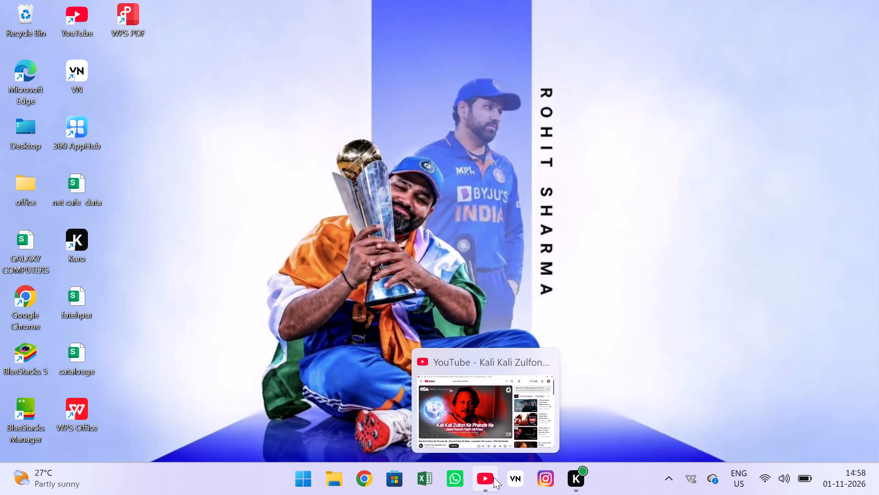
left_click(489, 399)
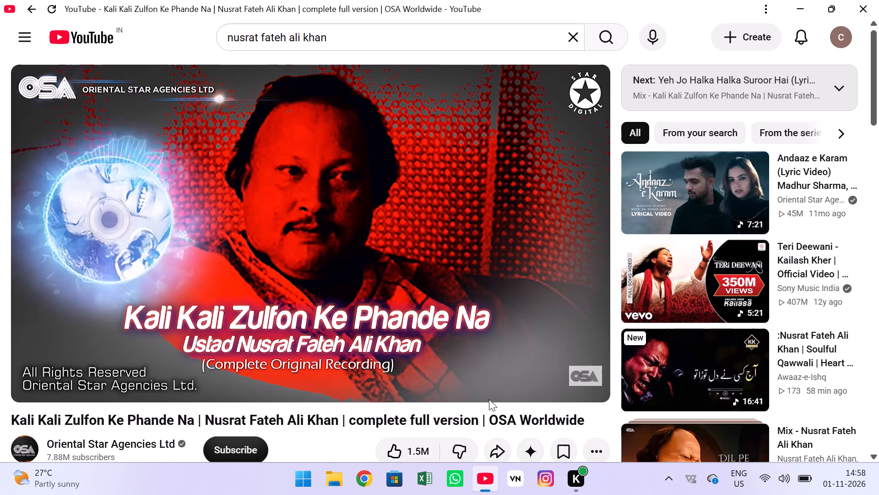
Start Excel and dismiss the Microsoft Office Activation Wizard to reach the start screen.
left_click(421, 478)
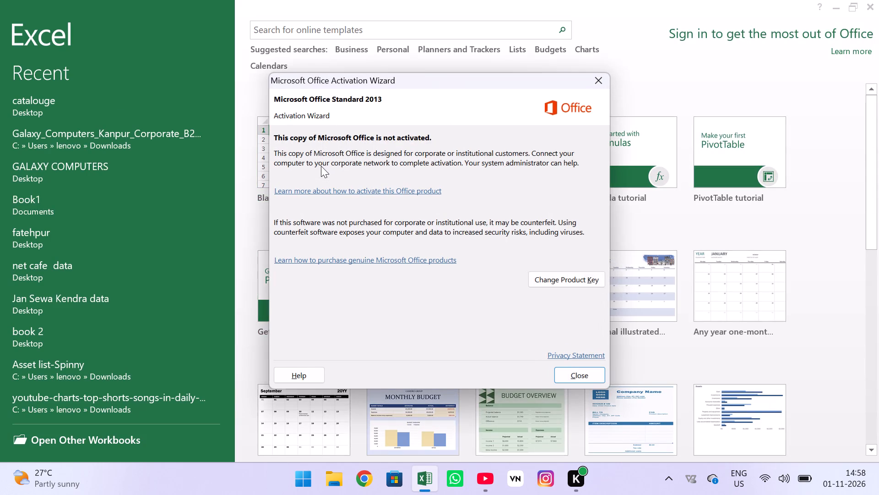
left_click(575, 374)
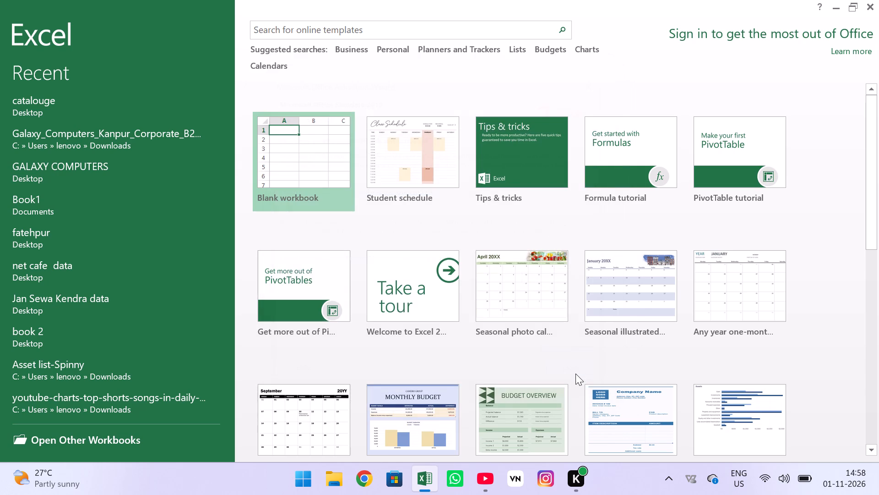